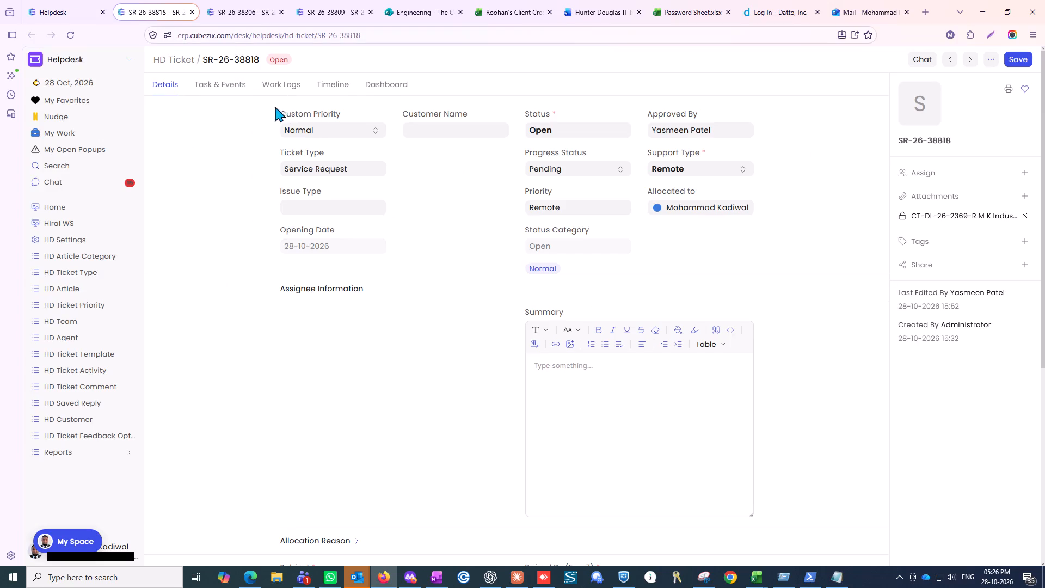
Examine the activity history of ticket SR-26-38818, down to the original delivery note email for R M K Industries LLC.
left_click(60, 0)
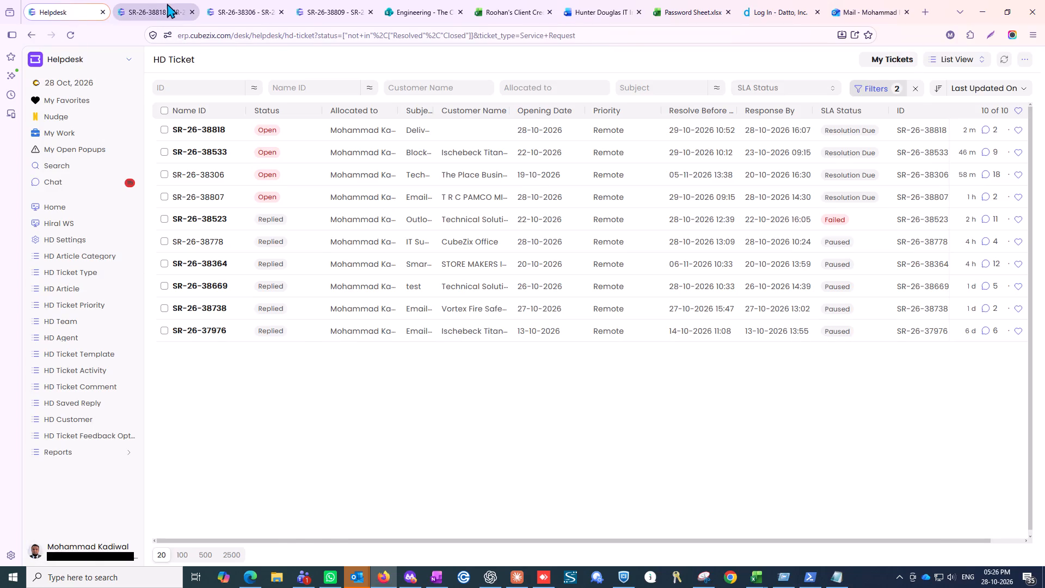
left_click(168, 3)
left_click(225, 87)
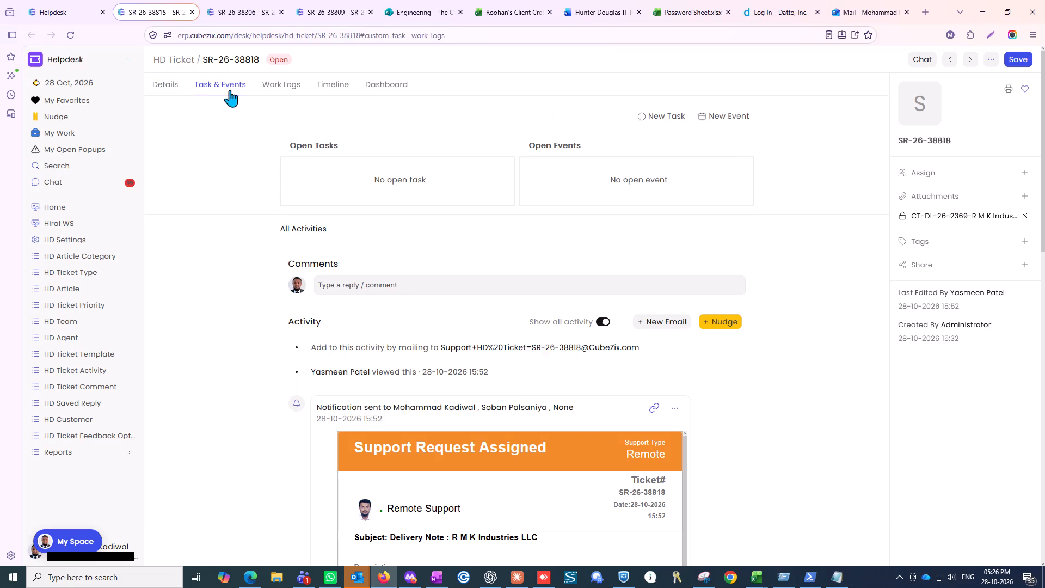
scroll(588, 430, "down", 11)
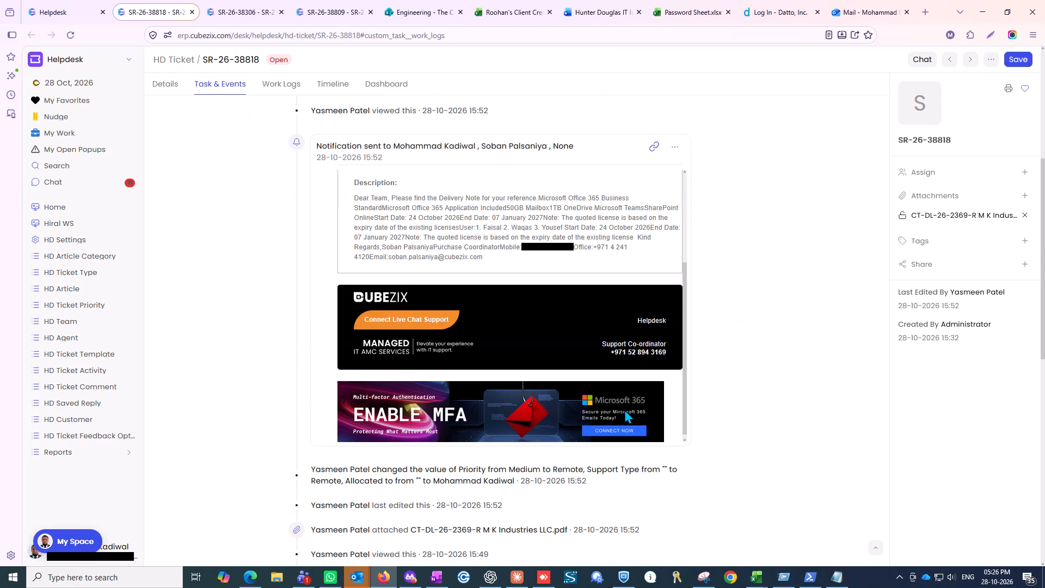
scroll(624, 409, "down", 8)
scroll(606, 475, "down", 5)
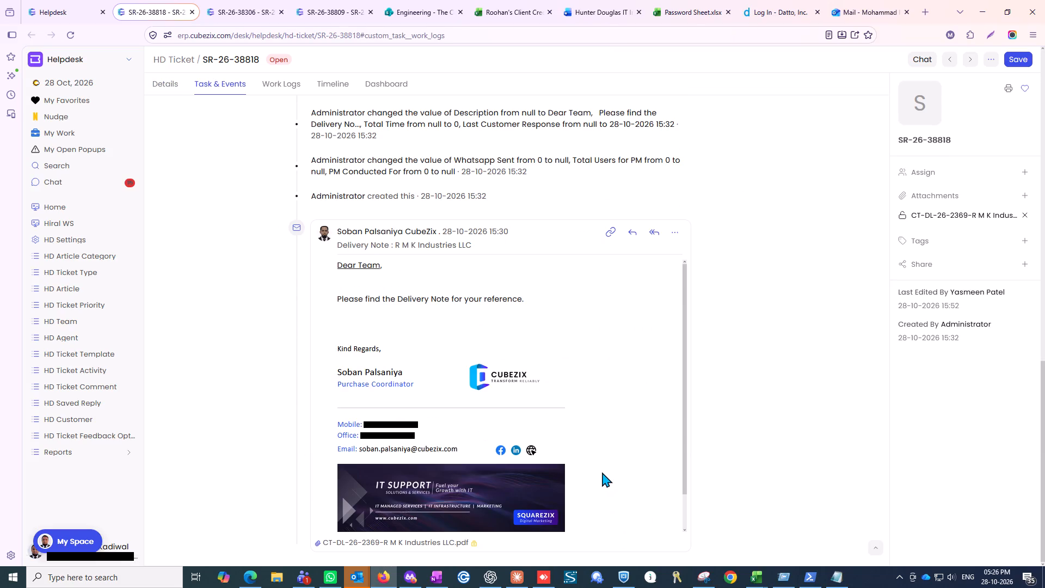
scroll(604, 372, "down", 8)
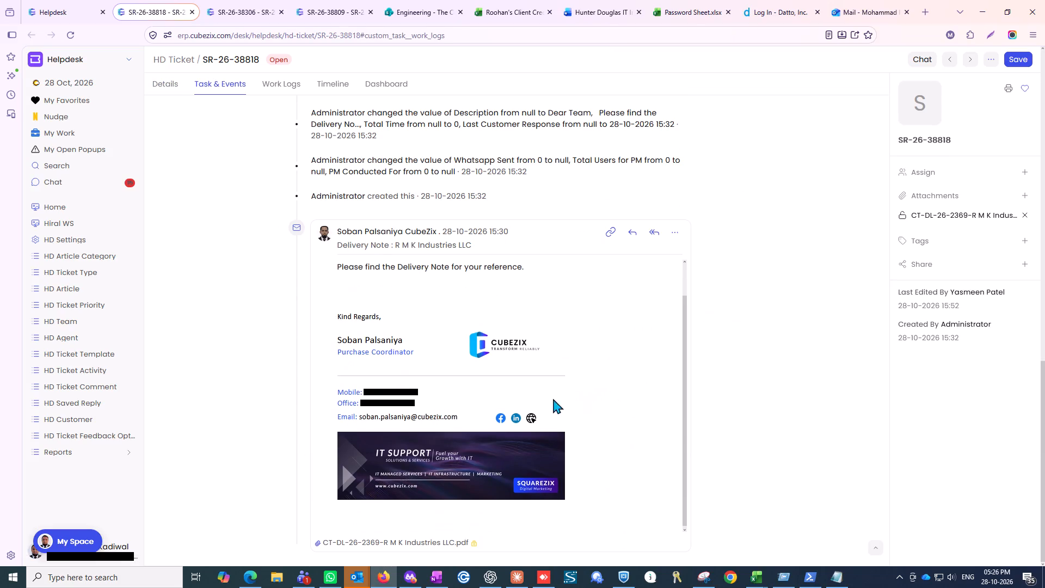
scroll(433, 336, "down", 4)
scroll(694, 345, "down", 4)
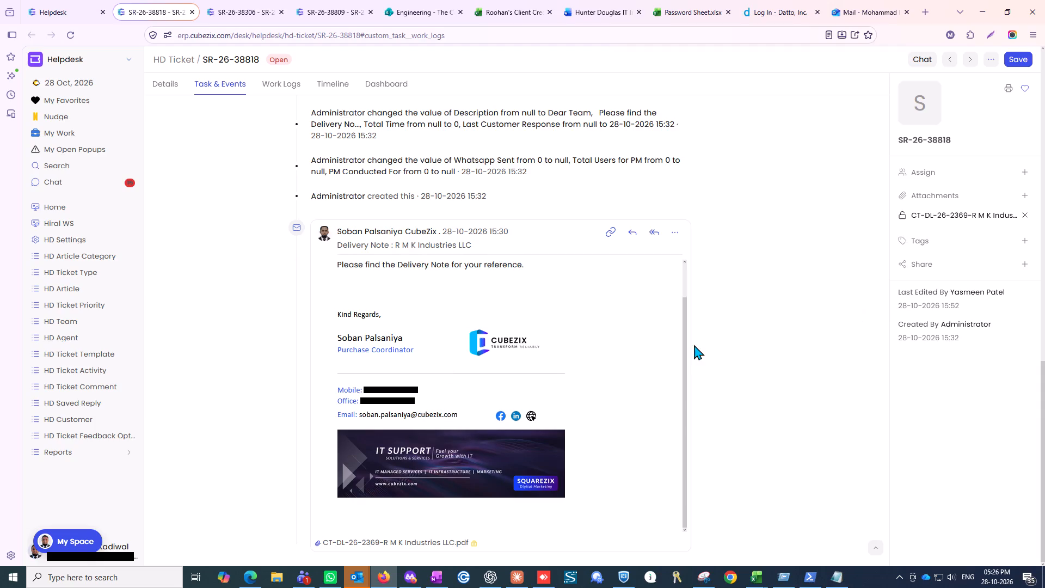
scroll(694, 345, "down", 1)
scroll(795, 344, "down", 8)
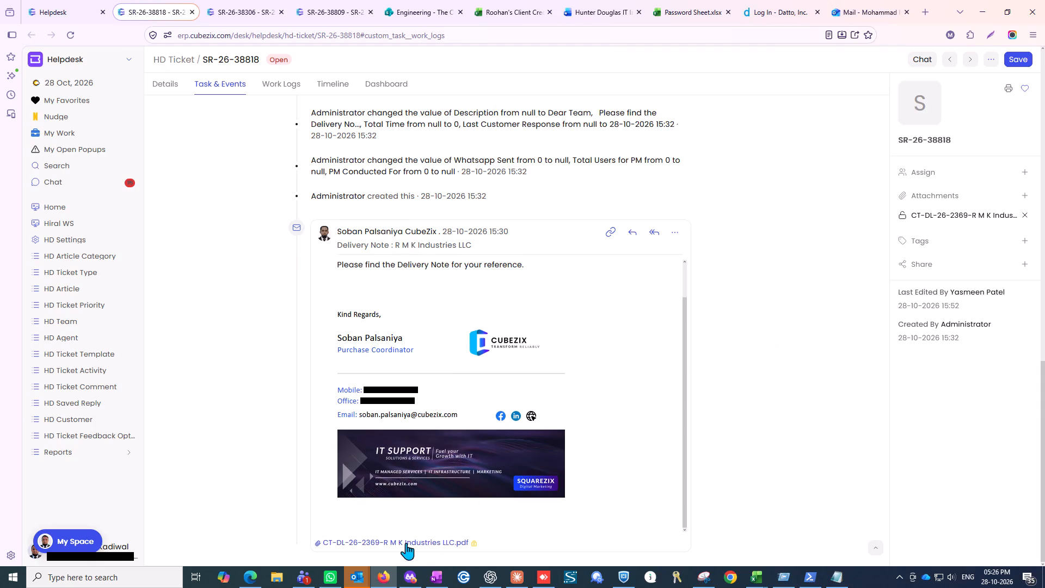
Open the email's attachment CT-DL-26-2369-R M K Industries LLC.pdf and examine the licence item, its users and its dates.
left_click(406, 542)
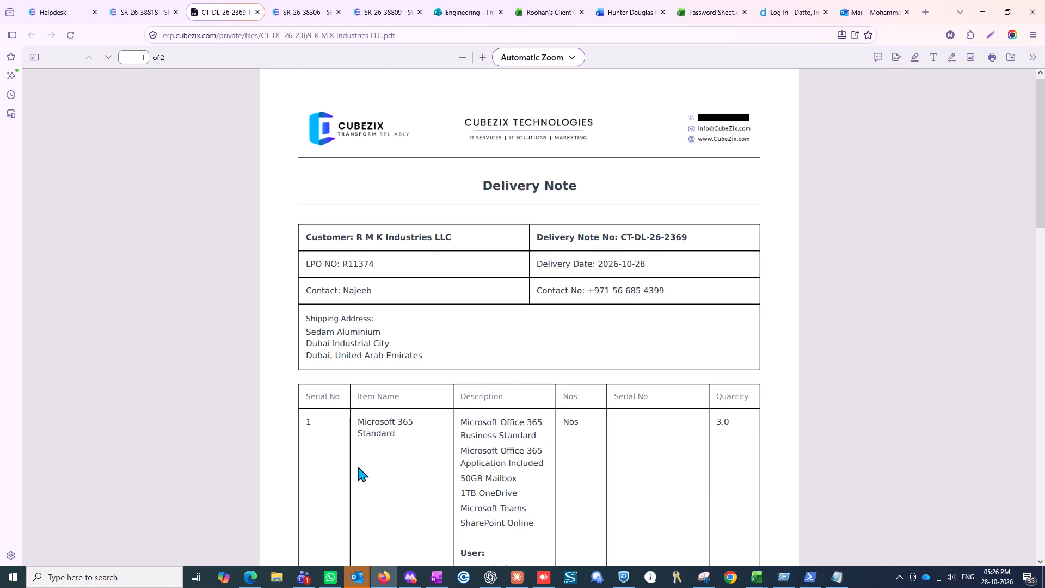
scroll(509, 390, "down", 4)
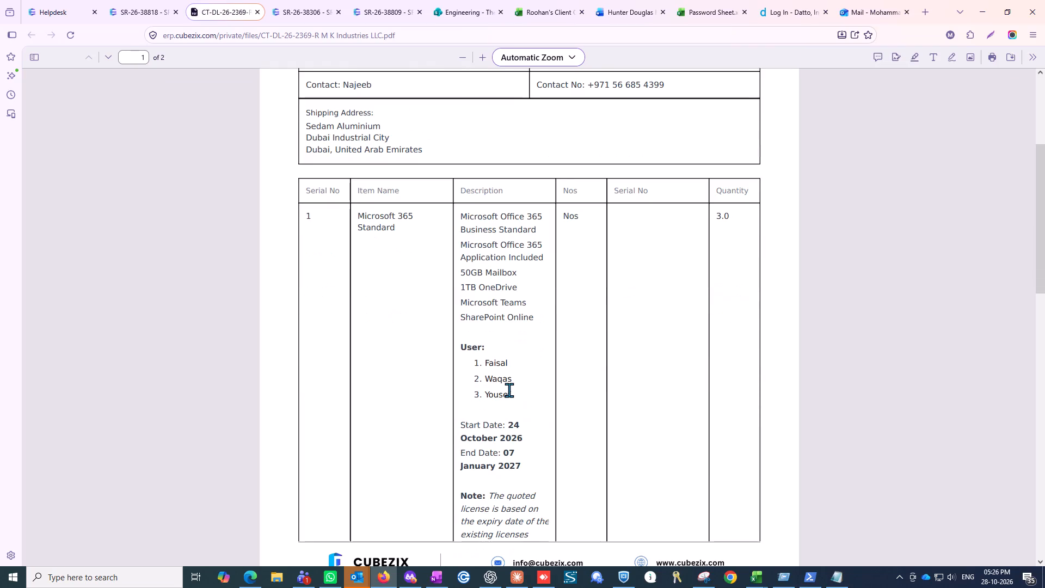
Return to the HD Ticket list of service requests.
left_click(75, 10)
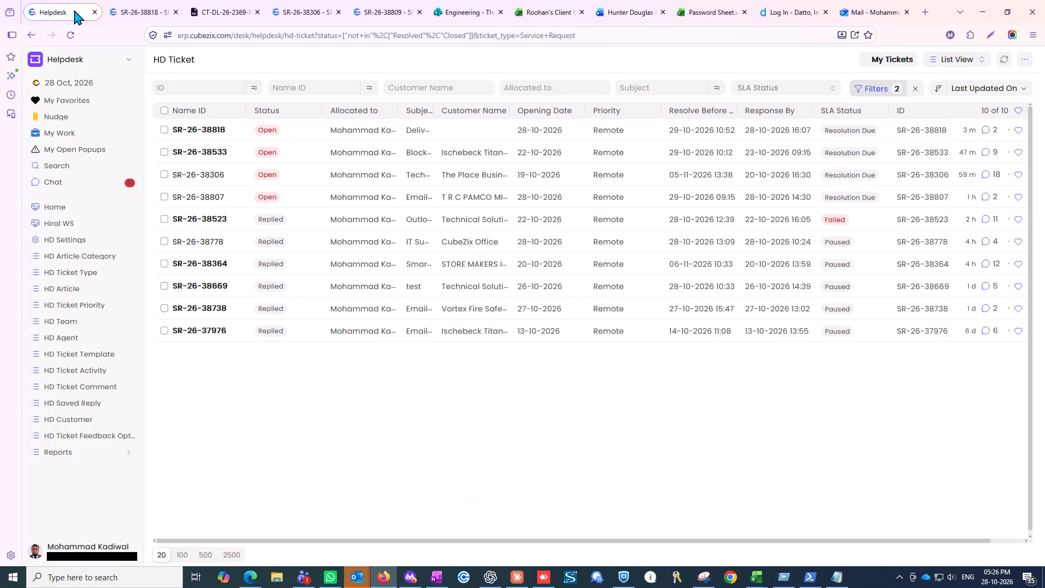
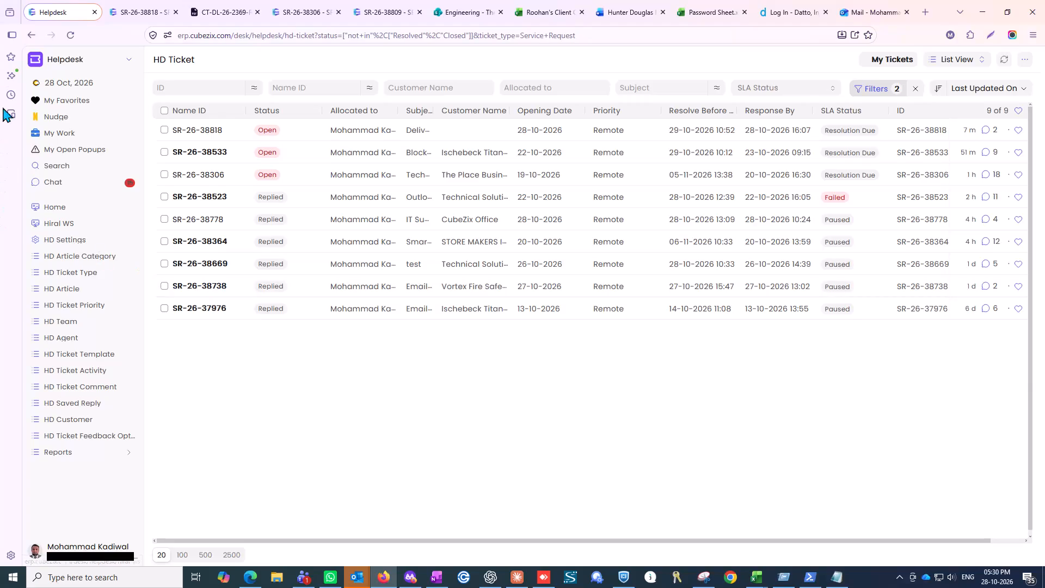
Refresh the HD Ticket list of service requests.
left_click(63, 34)
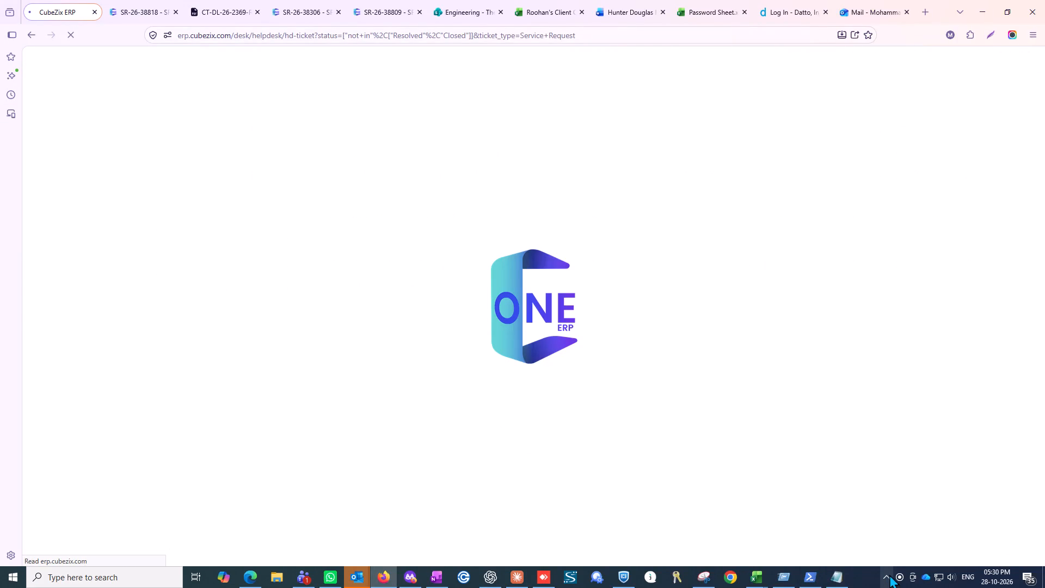
Open the background application with the black logo from the hidden apps in the system tray.
left_click(889, 577)
double_click(853, 552)
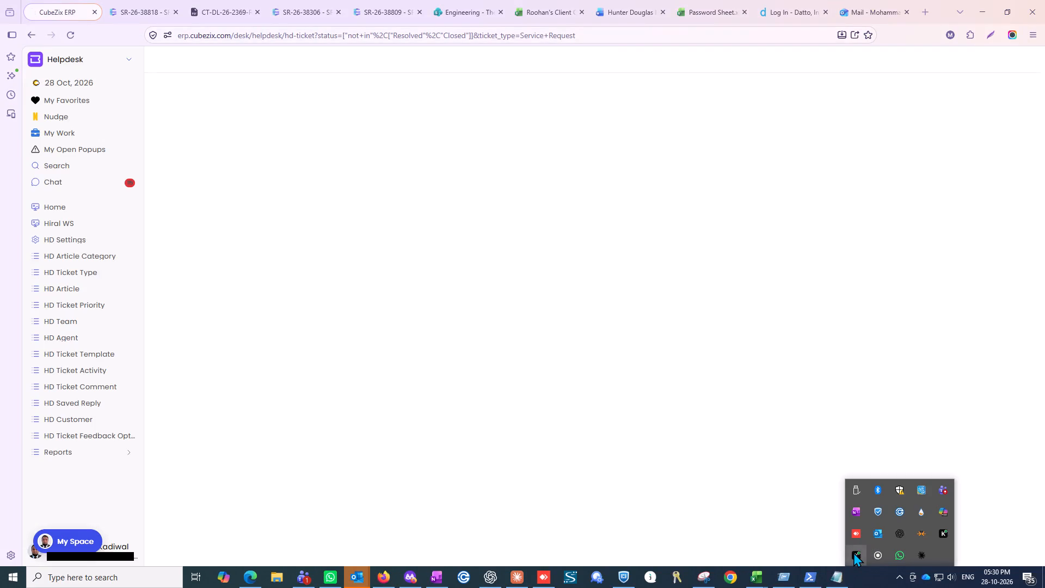
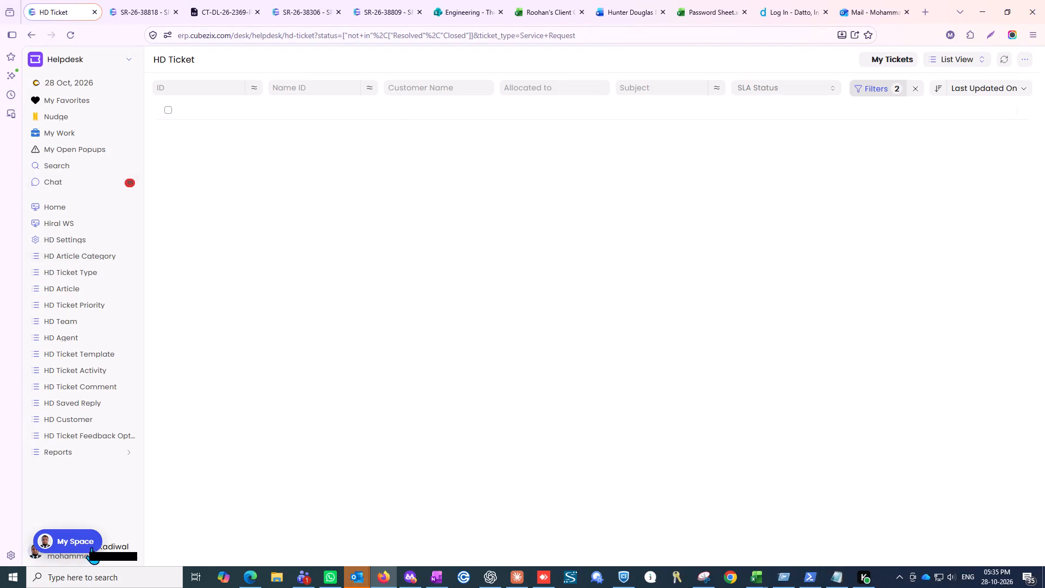
Open the personal My Space workspace page.
left_click(78, 539)
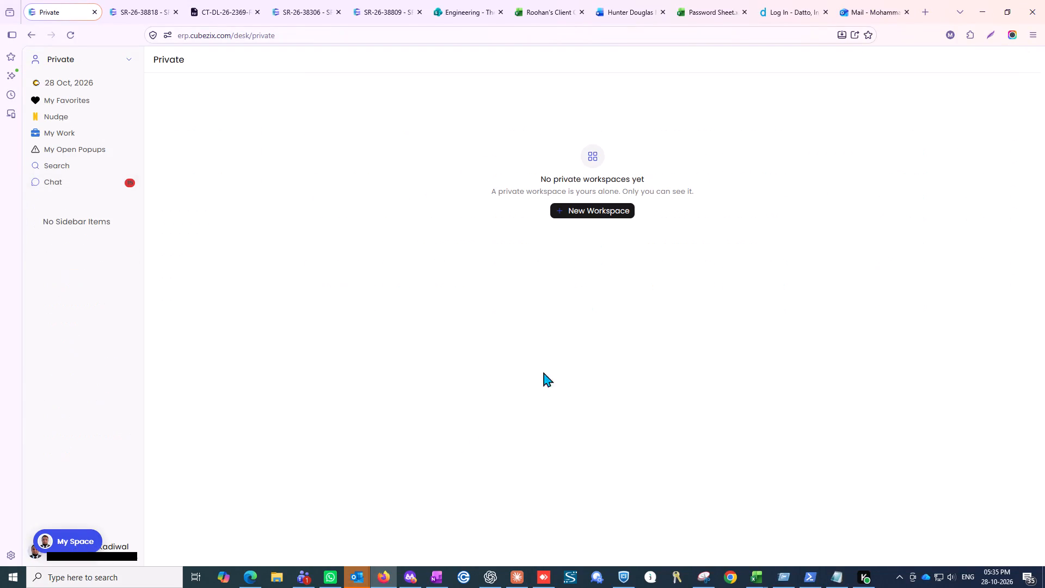
scroll(118, 437, "down", 5)
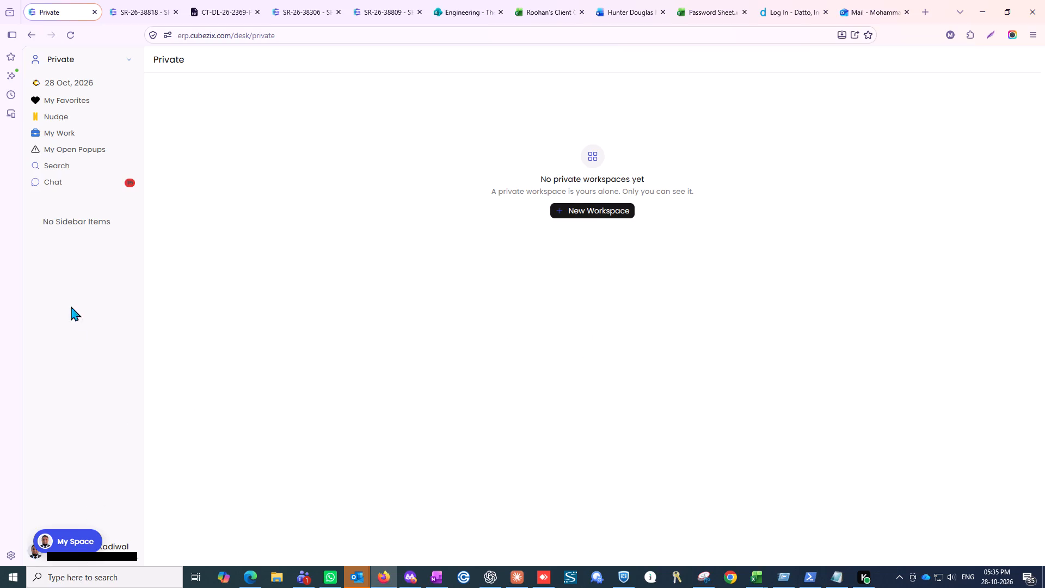
Open Chat and read through its Activity notifications, including the ticket closure alerts and the comment mention.
left_click(64, 180)
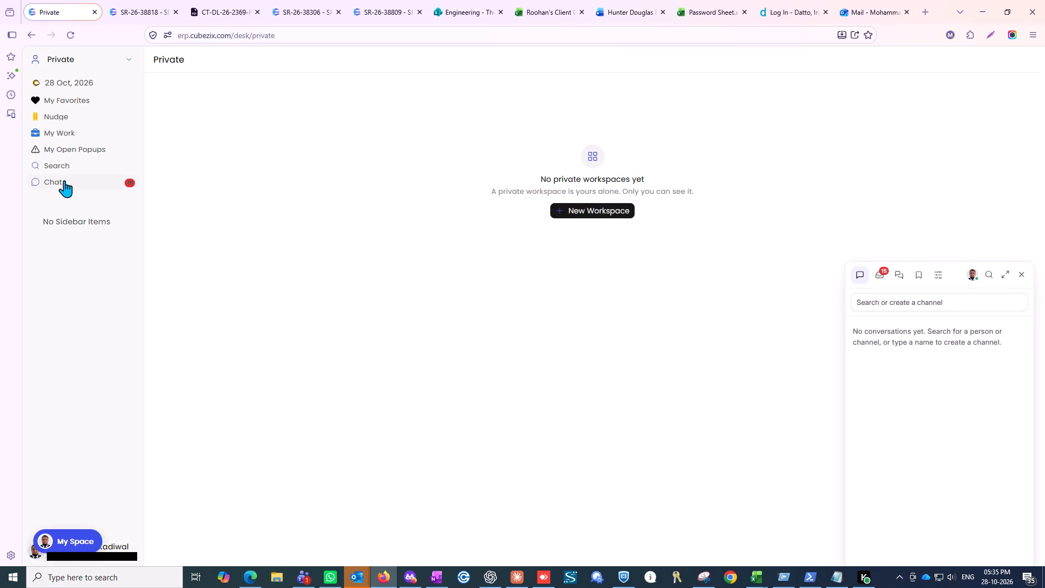
left_click(883, 272)
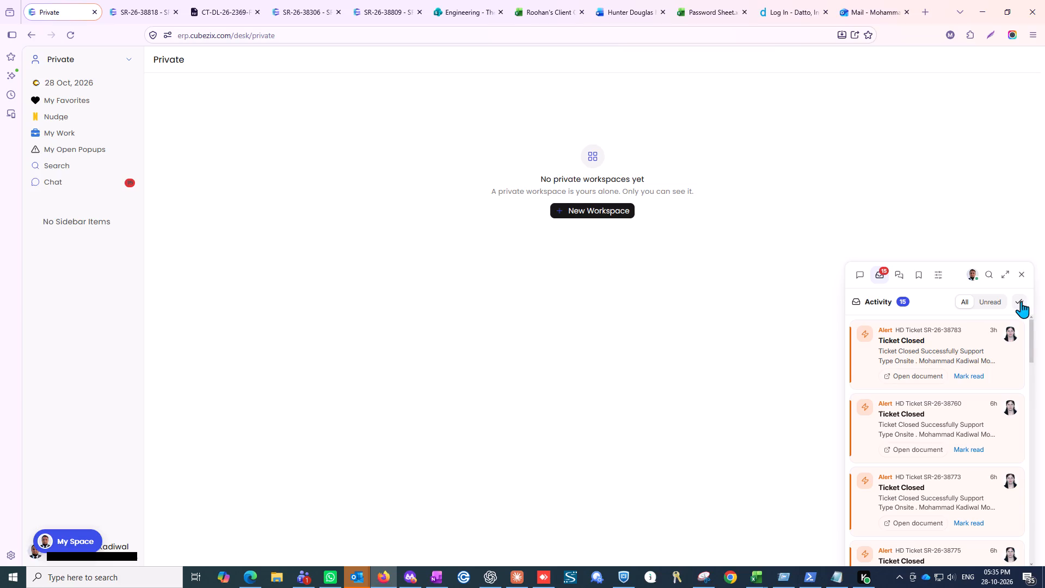
scroll(961, 432, "down", 5)
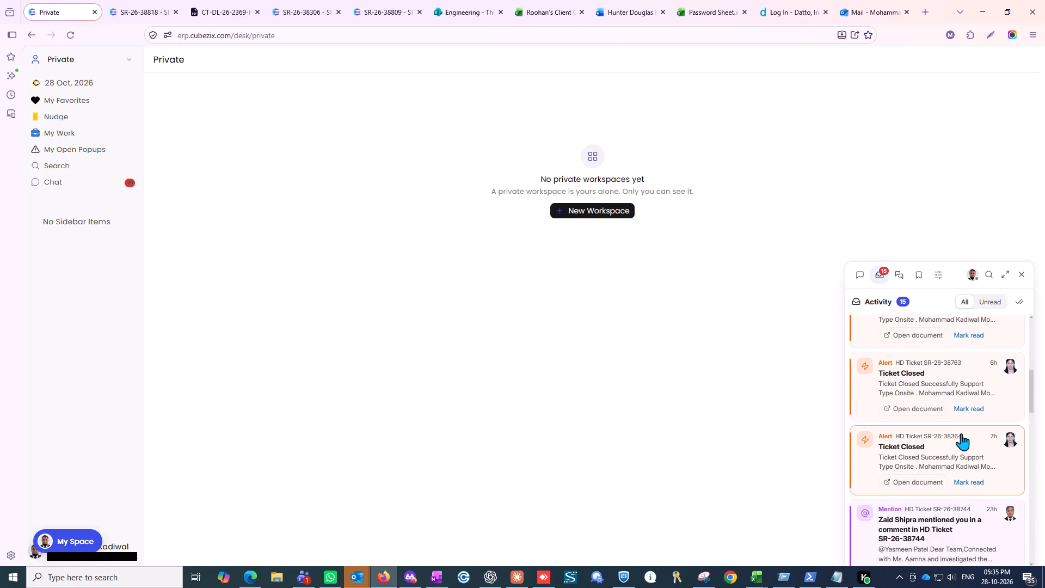
scroll(961, 433, "down", 5)
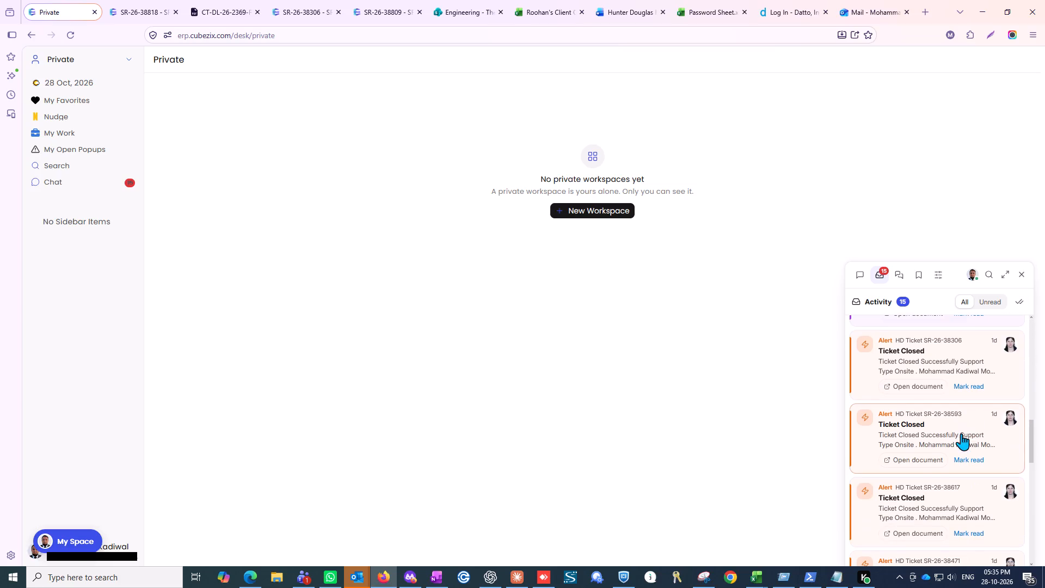
scroll(961, 433, "up", 3)
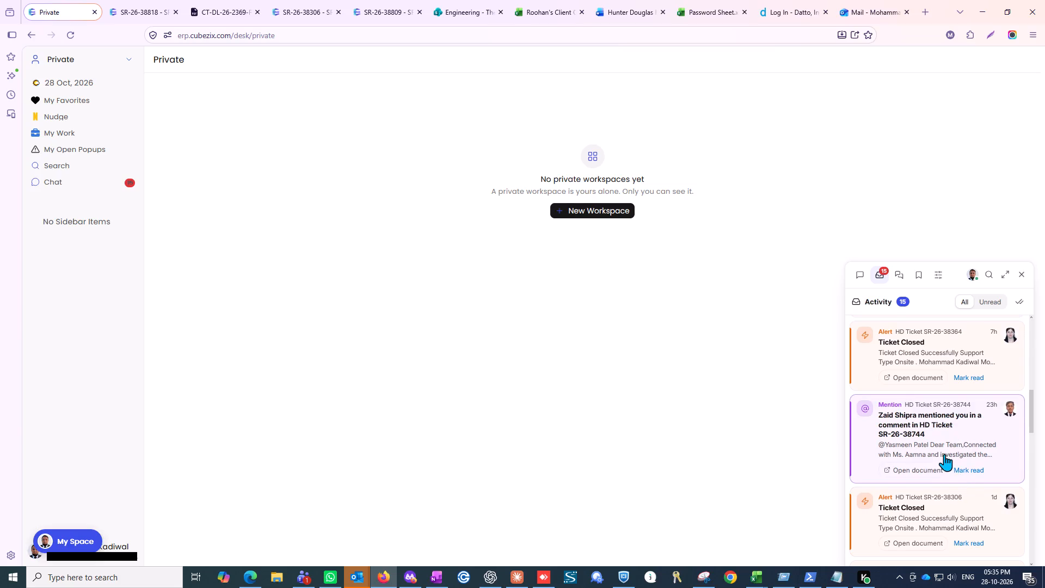
scroll(944, 454, "down", 18)
scroll(944, 464, "up", 4)
scroll(944, 464, "down", 1)
scroll(944, 464, "up", 1)
scroll(944, 464, "down", 1)
scroll(945, 464, "up", 11)
scroll(995, 371, "down", 1)
scroll(995, 370, "up", 2)
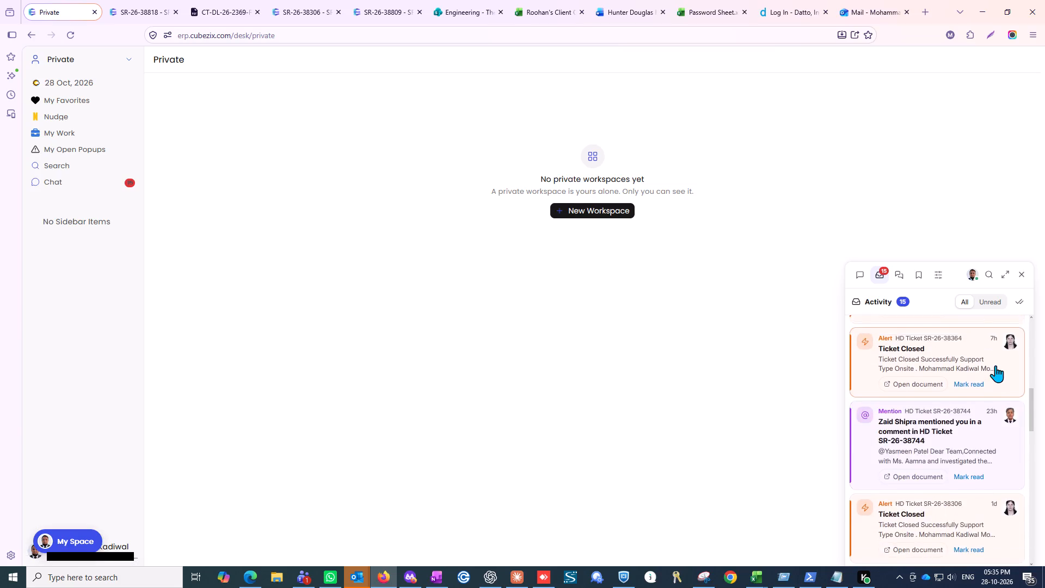
Mark all Activity notifications in Chat as read.
scroll(995, 365, "up", 10)
left_click(1019, 299)
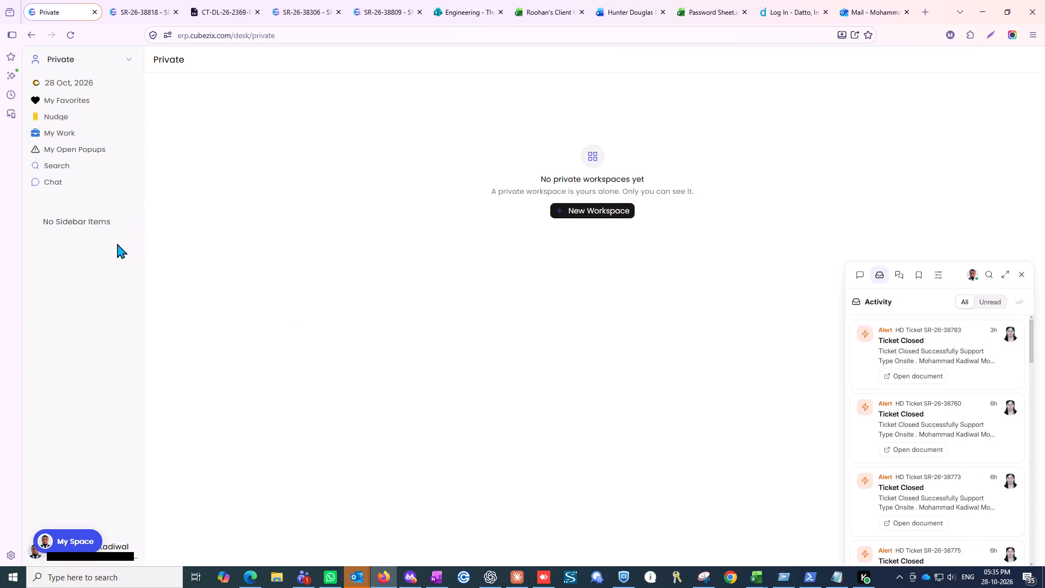
Check the My Work and My Favorites lists from the Private workspace's sidebar.
scroll(104, 237, "up", 5)
left_click(67, 134)
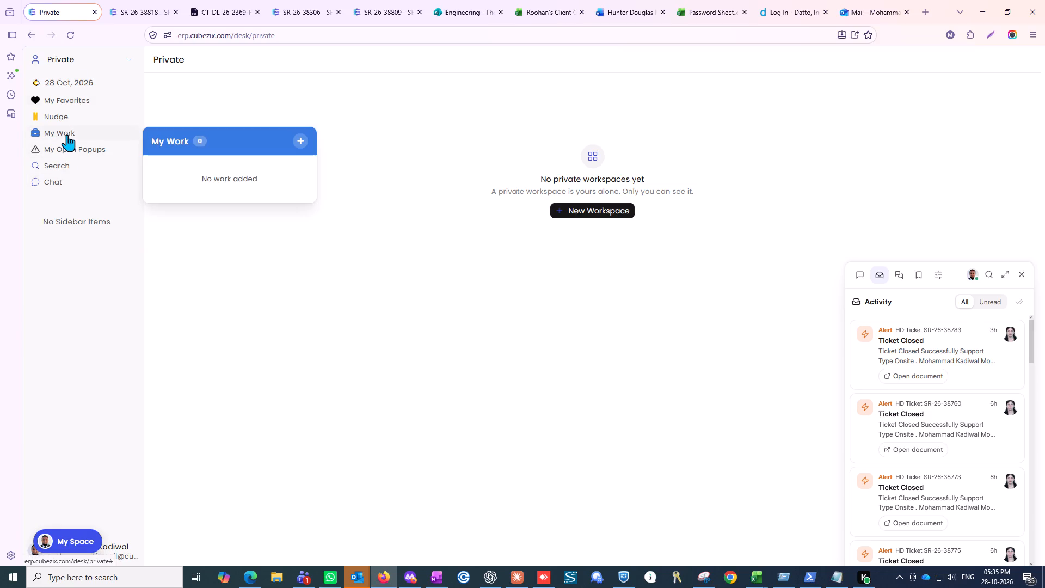
left_click(343, 373)
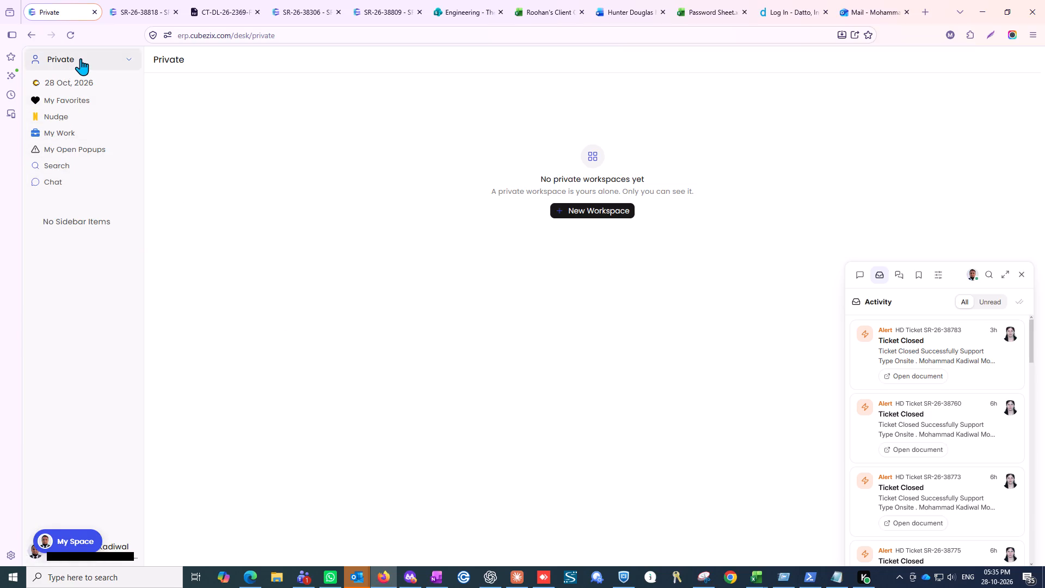
left_click(81, 58)
left_click(81, 58)
left_click(76, 100)
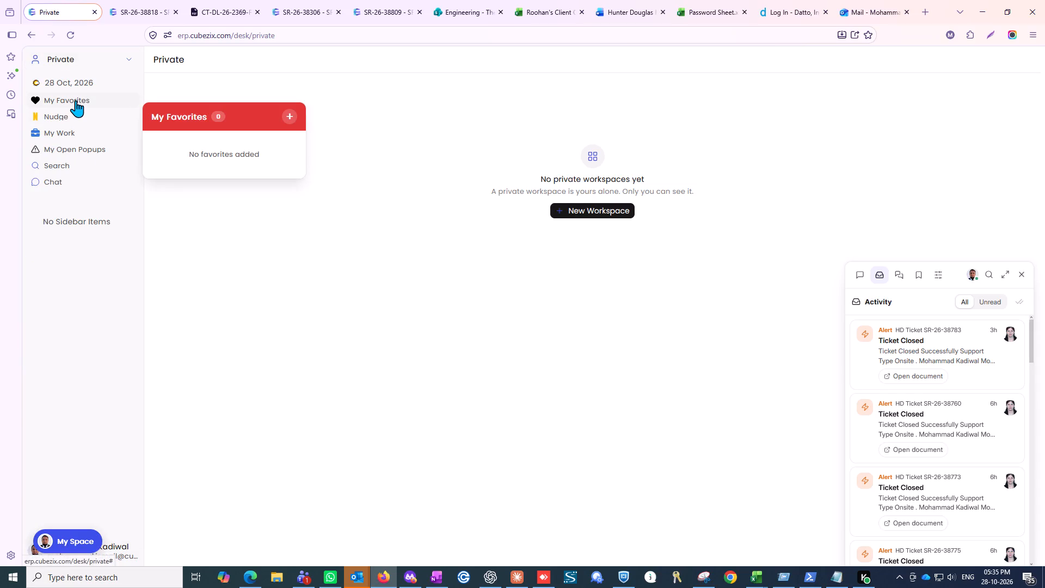
left_click(71, 286)
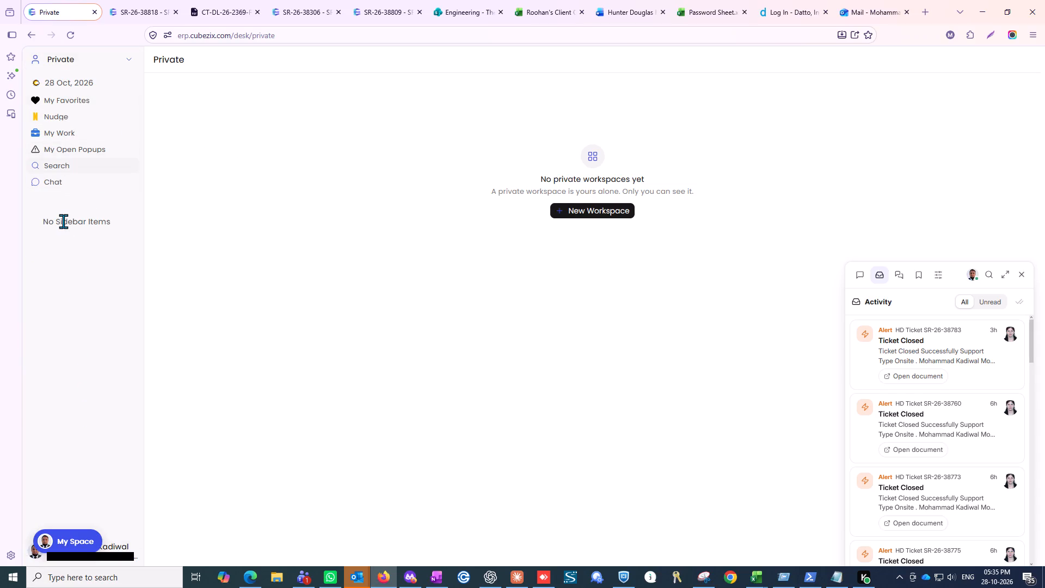
left_click(63, 221)
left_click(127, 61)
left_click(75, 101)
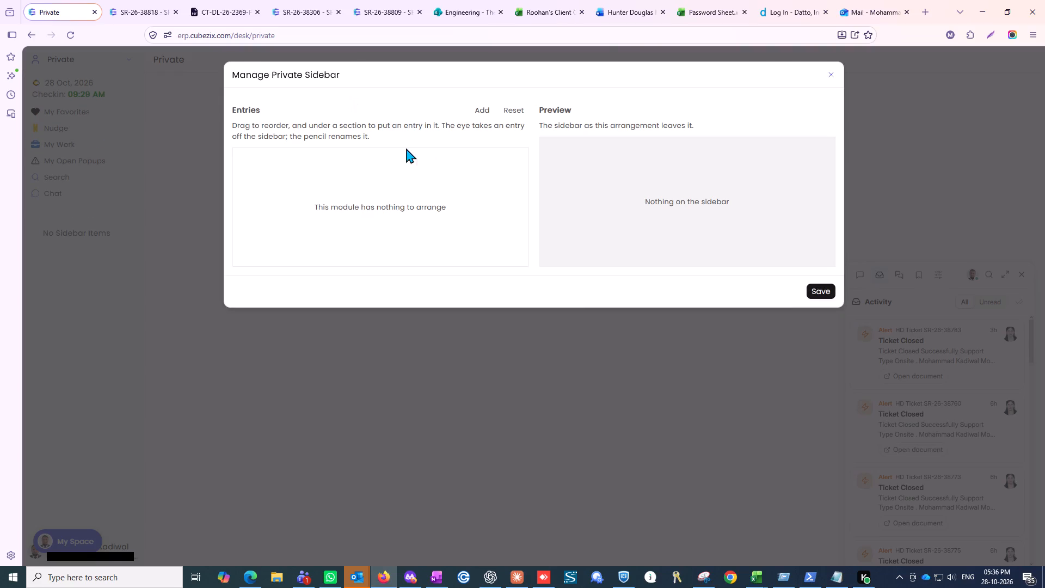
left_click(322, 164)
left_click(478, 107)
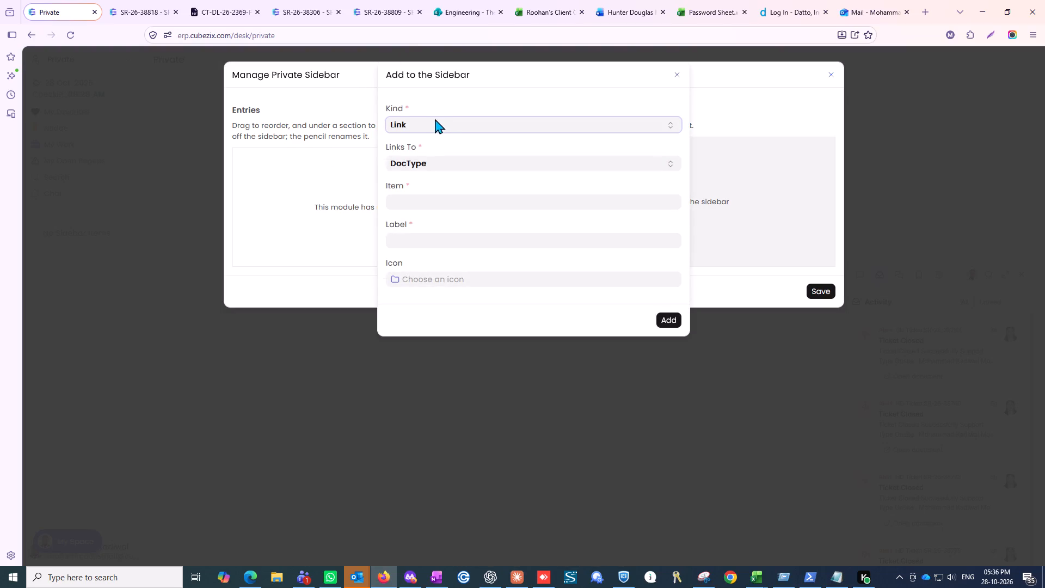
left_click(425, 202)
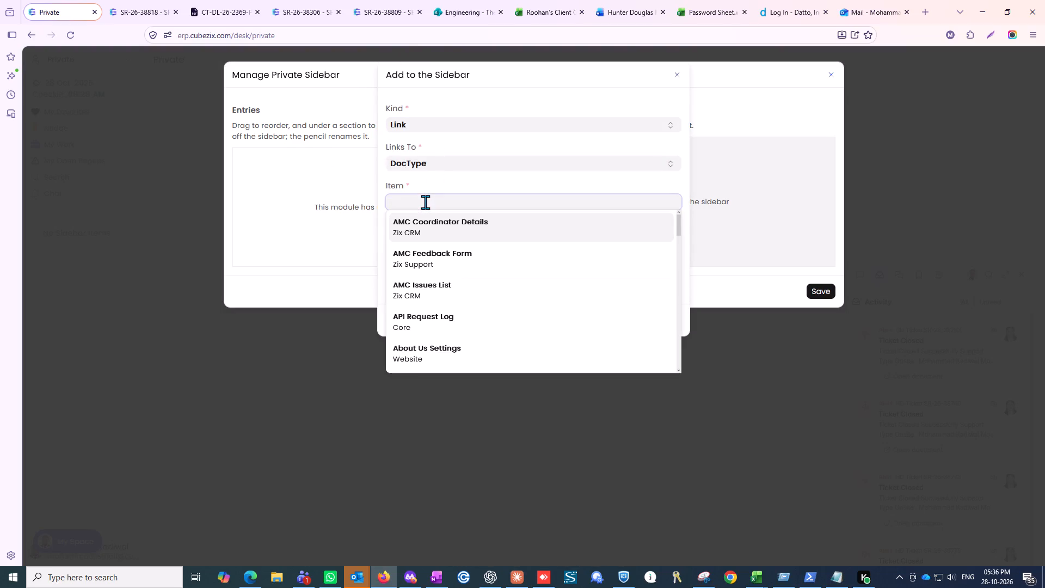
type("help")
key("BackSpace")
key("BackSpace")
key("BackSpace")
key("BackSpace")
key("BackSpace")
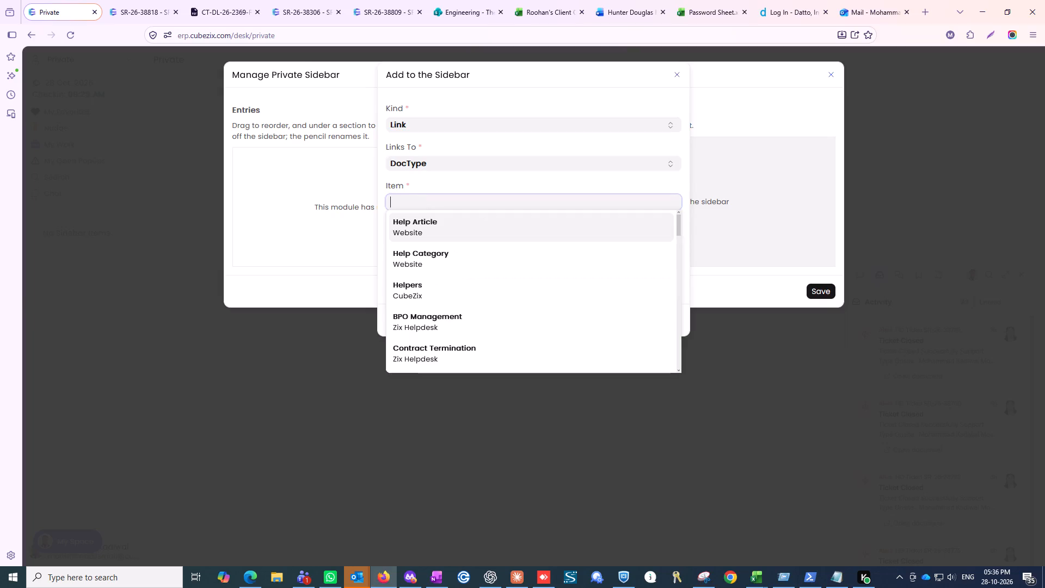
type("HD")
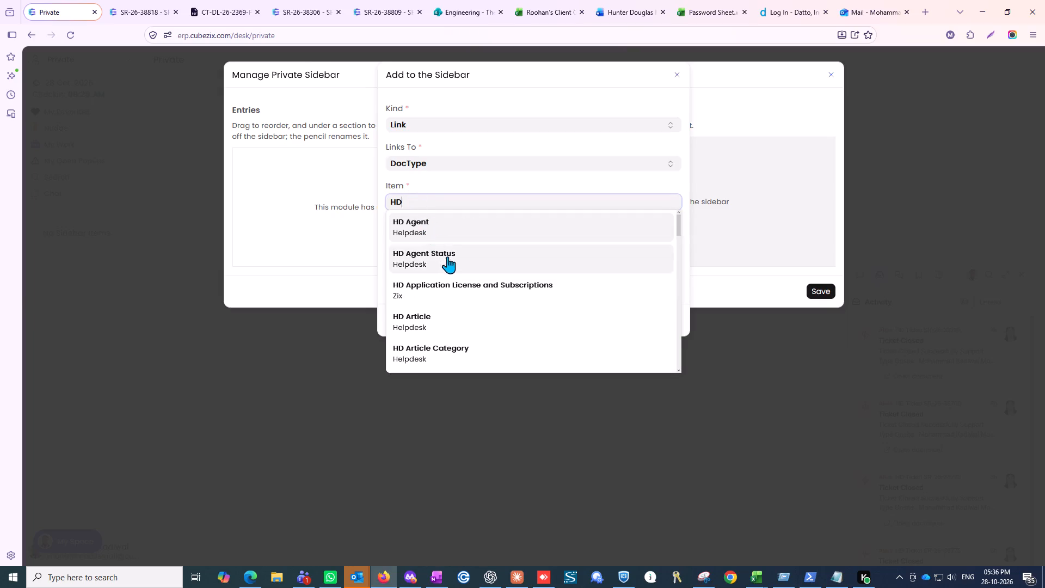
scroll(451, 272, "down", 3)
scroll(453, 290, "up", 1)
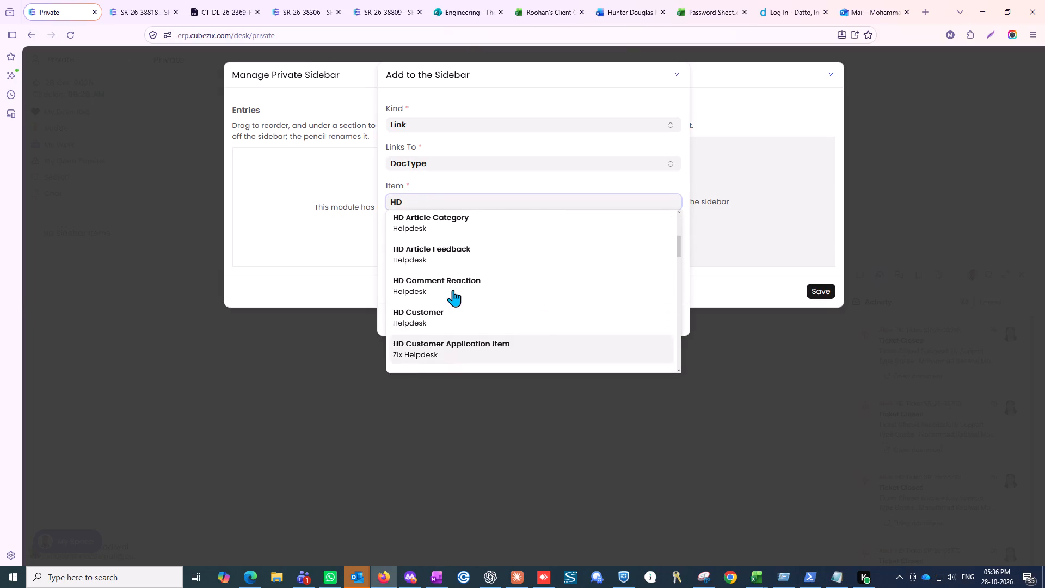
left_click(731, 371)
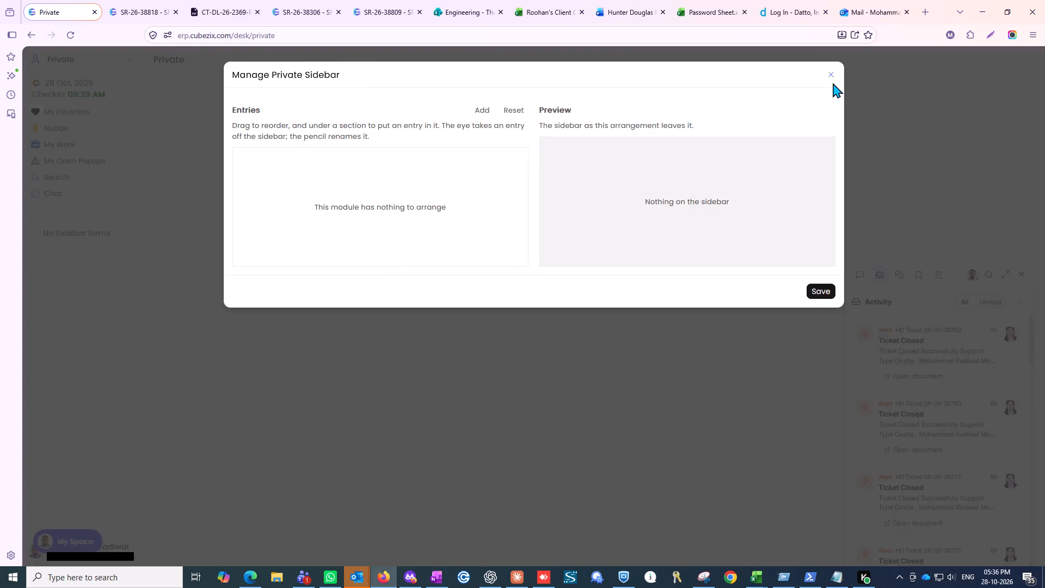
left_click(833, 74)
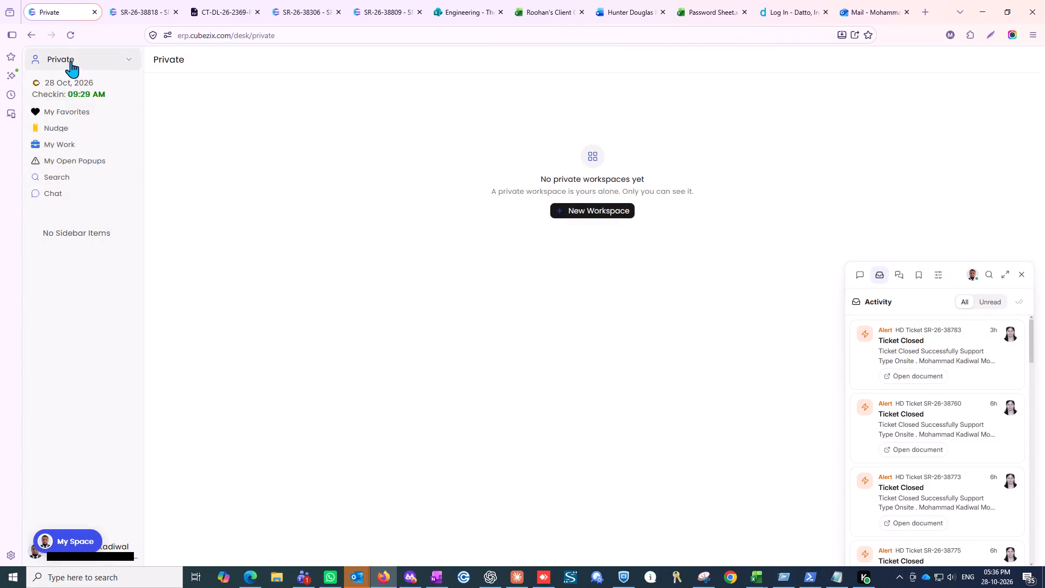
Switch to the Helpdesk app and open its Service Request ticket list.
left_click(71, 61)
left_click(67, 85)
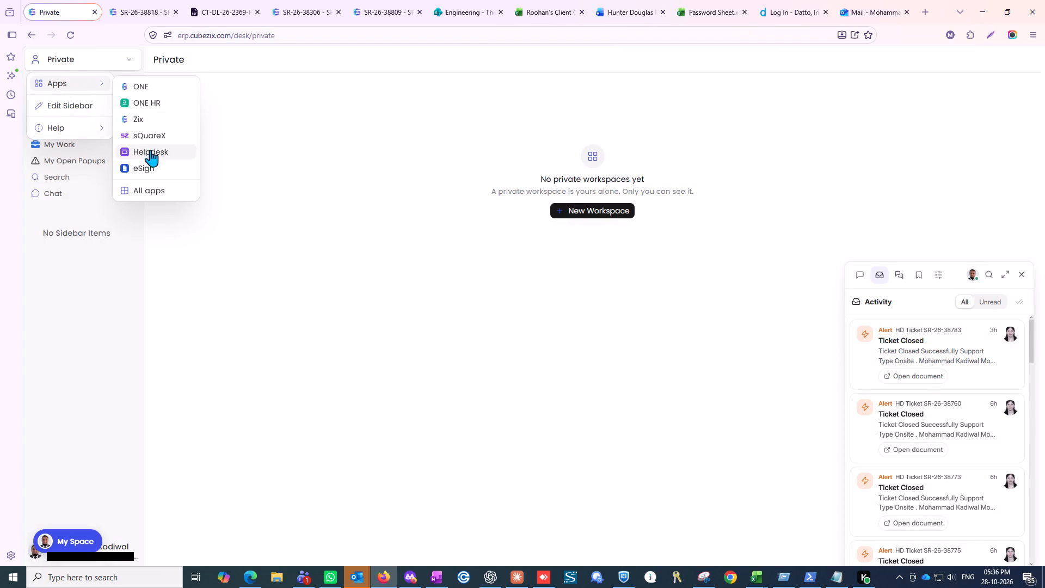
left_click(145, 152)
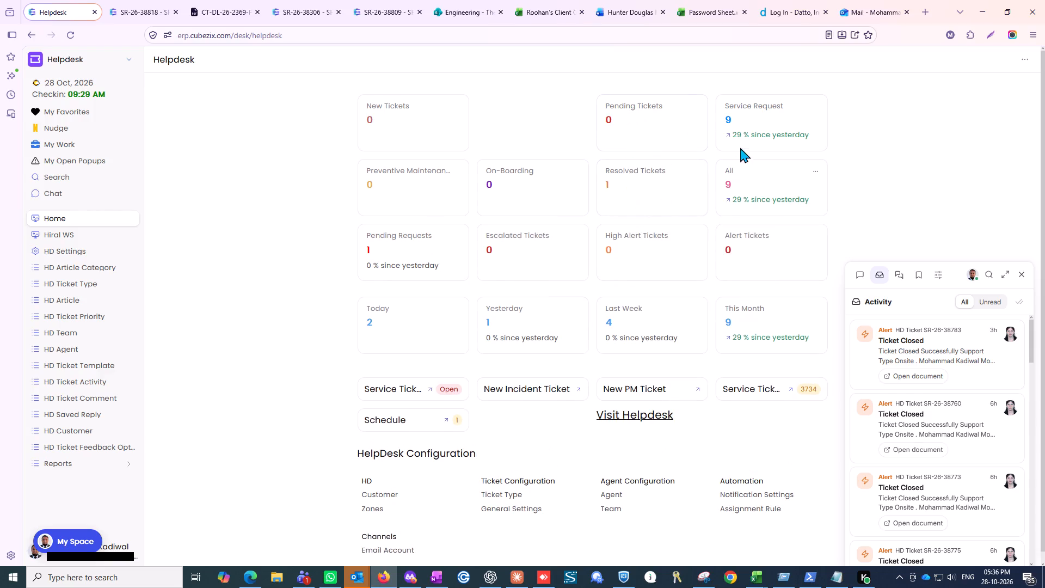
left_click(746, 108)
left_click(733, 114)
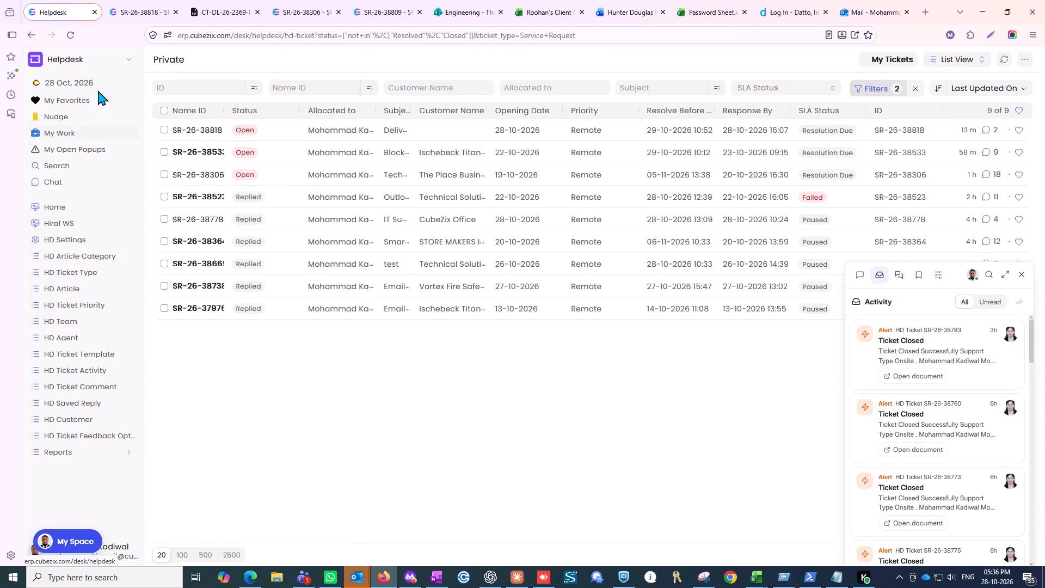
Open the Helpdesk sidebar for editing and look through its entries down to the Reports section.
left_click(130, 63)
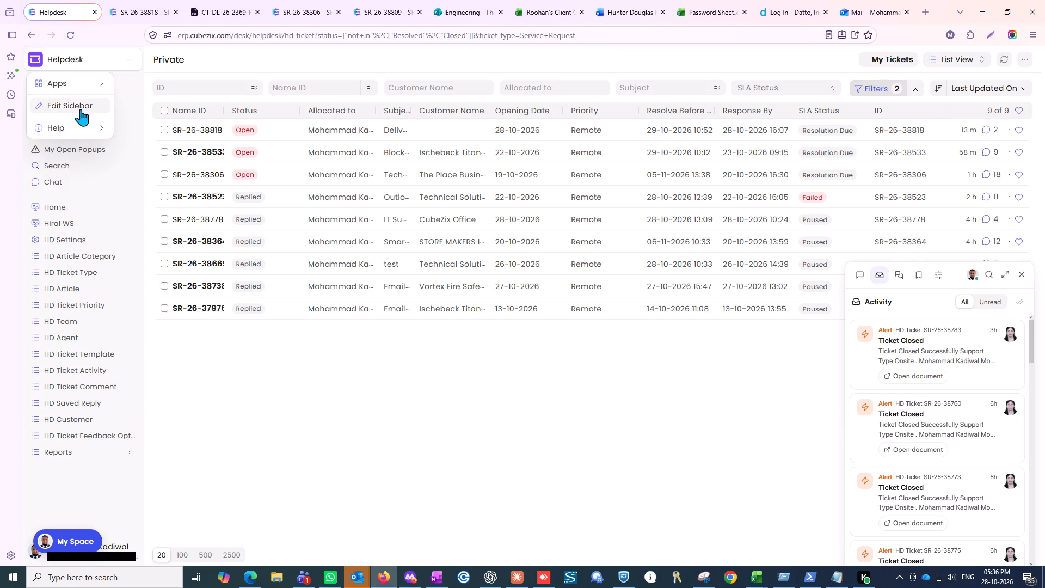
left_click(81, 109)
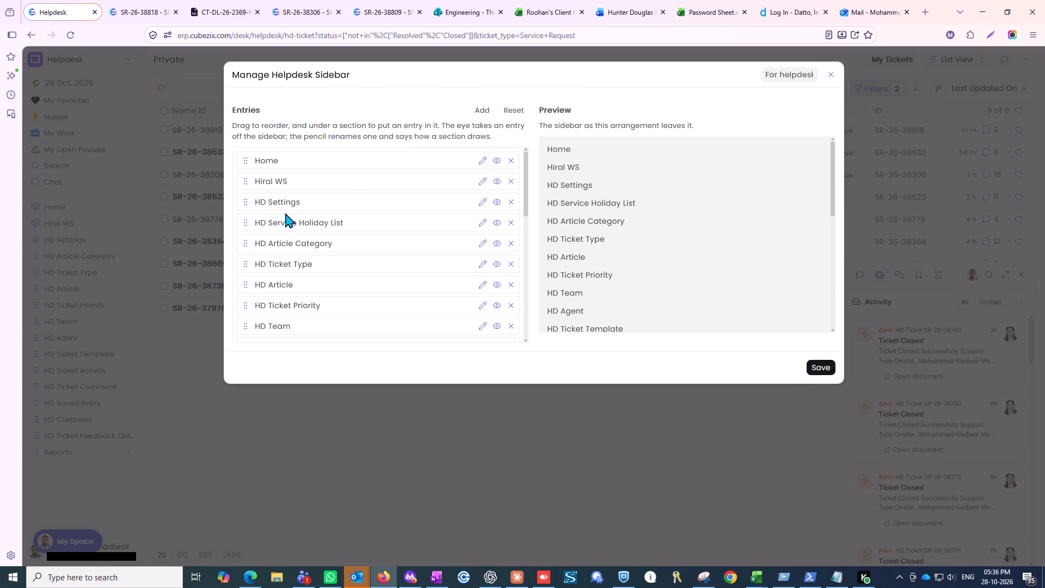
scroll(286, 216, "down", 5)
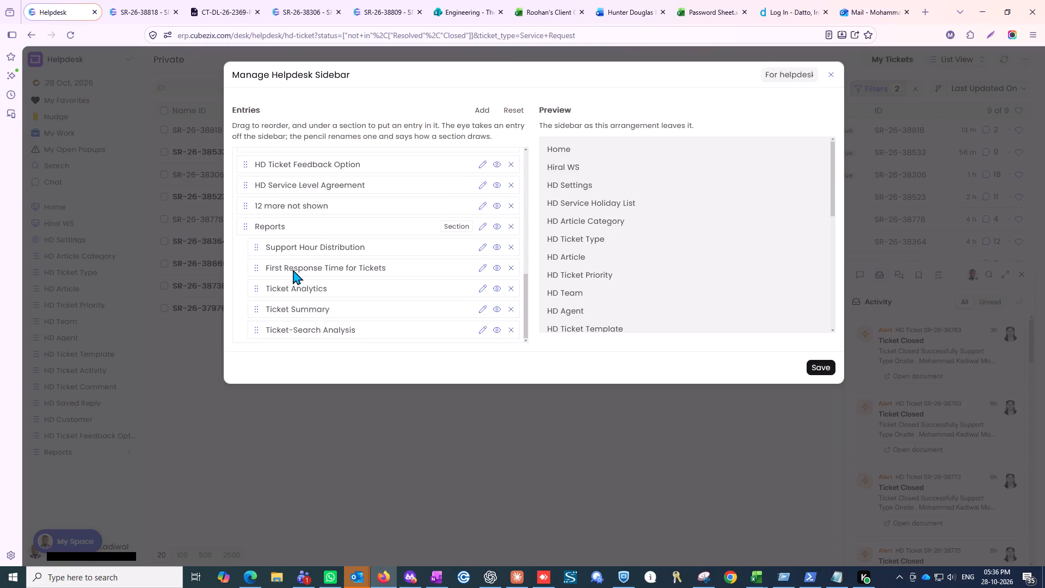
scroll(294, 273, "up", 2)
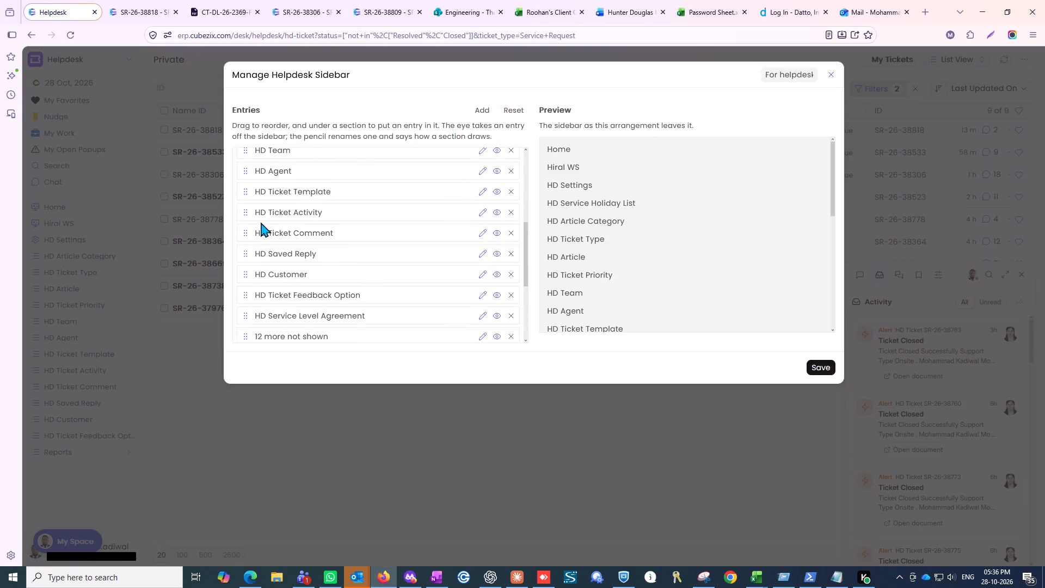
scroll(376, 225, "up", 3)
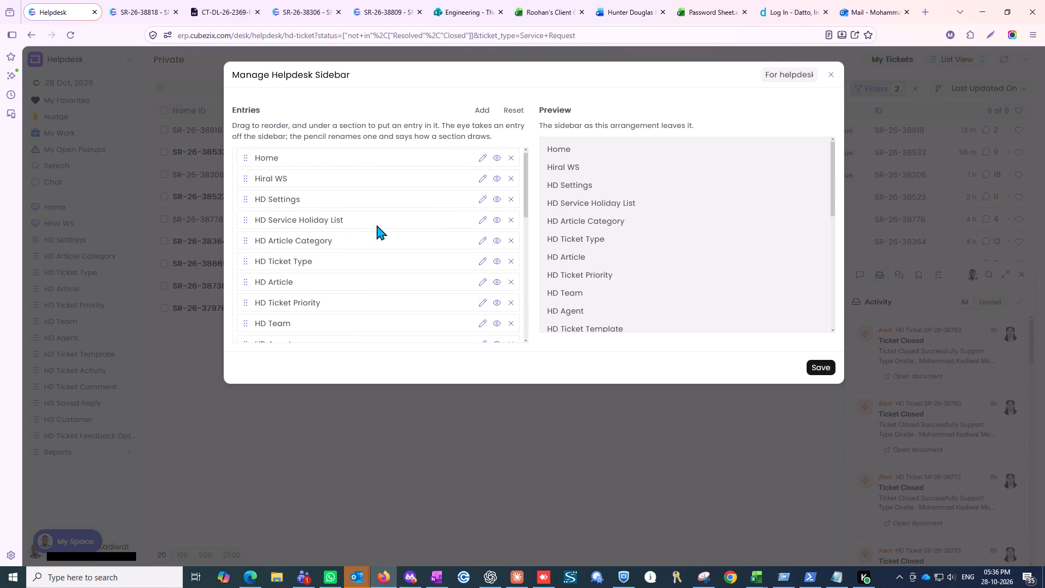
scroll(377, 225, "up", 10)
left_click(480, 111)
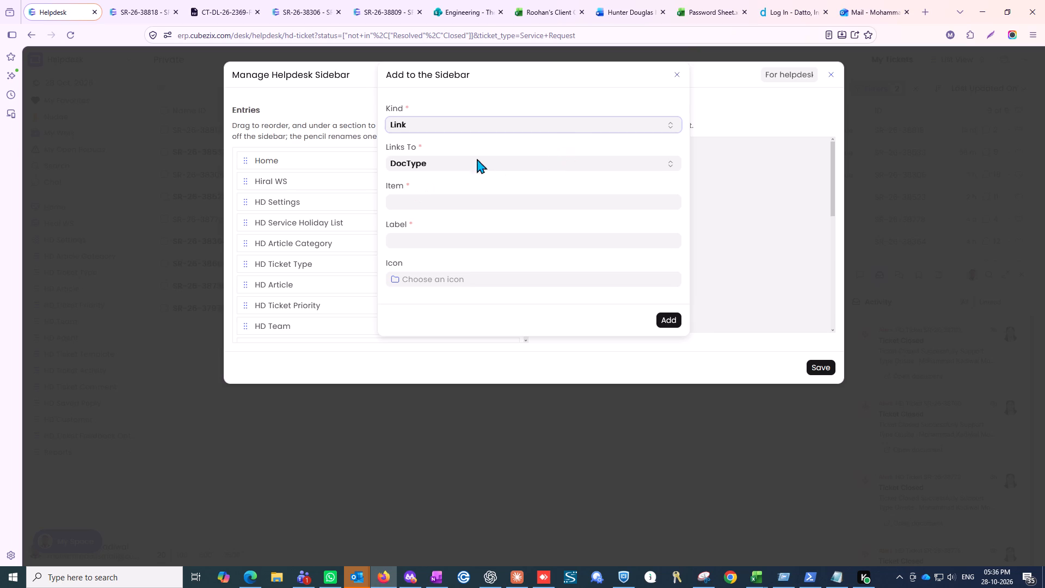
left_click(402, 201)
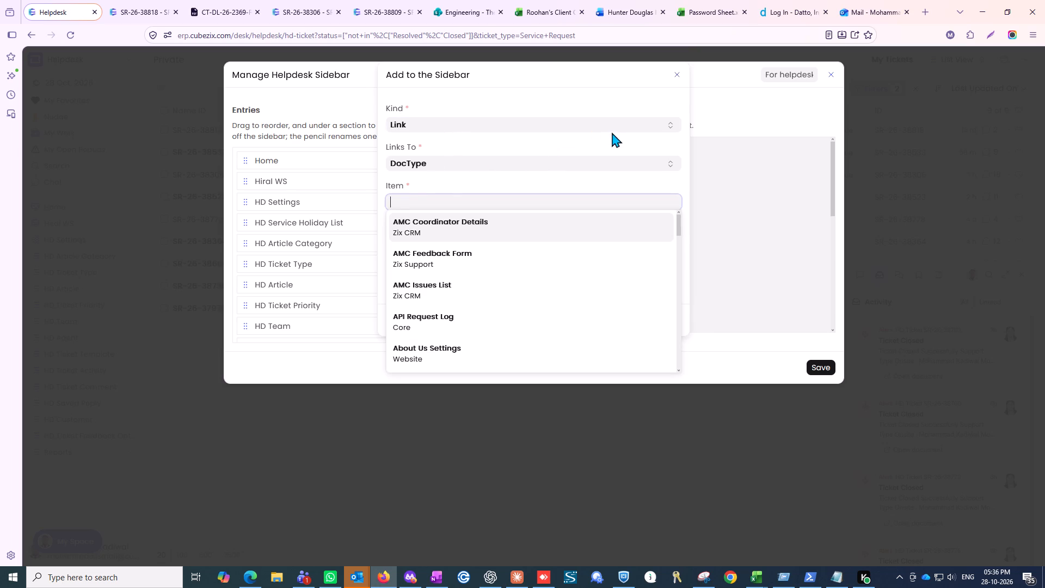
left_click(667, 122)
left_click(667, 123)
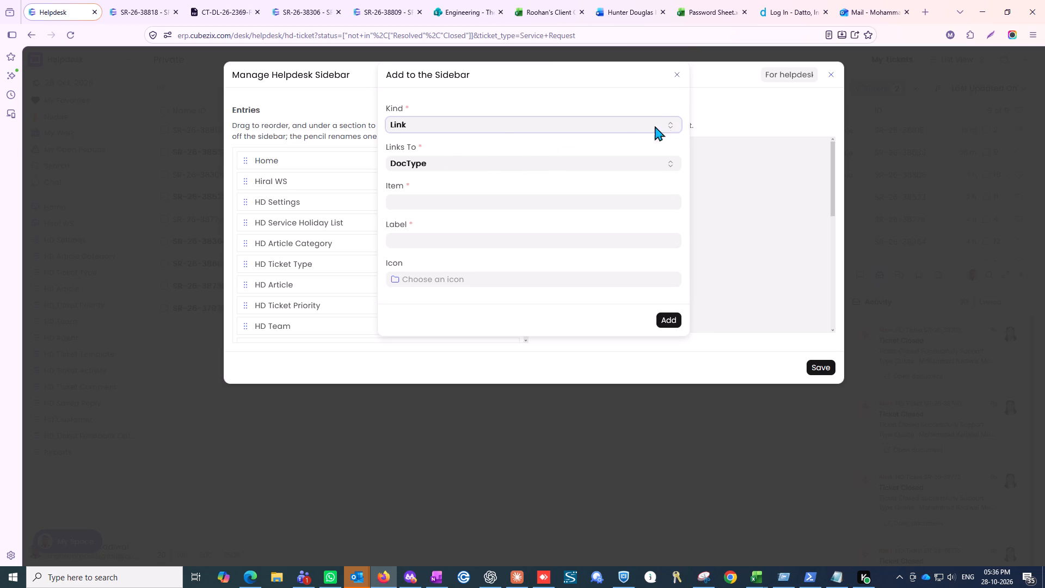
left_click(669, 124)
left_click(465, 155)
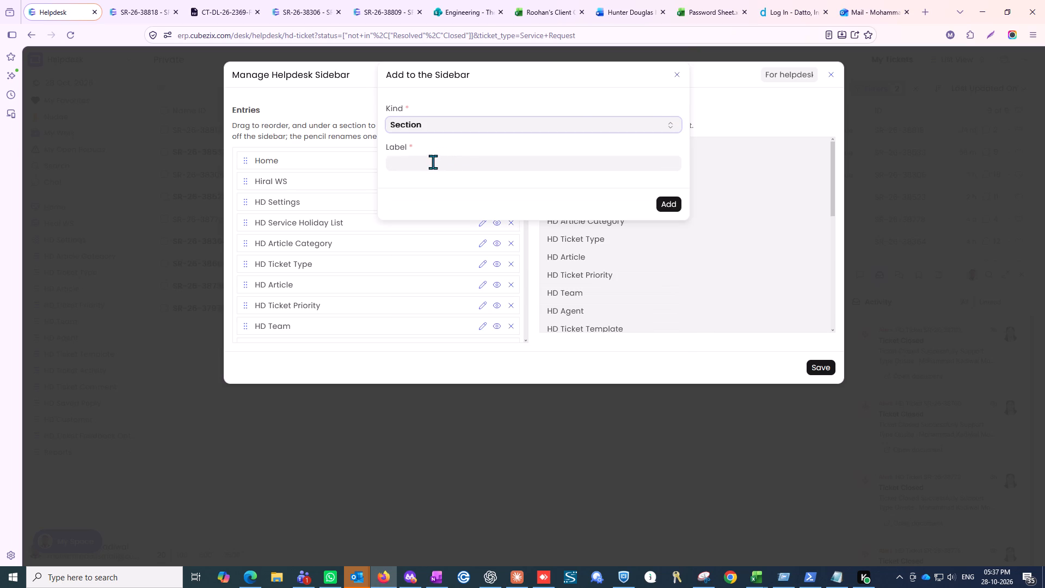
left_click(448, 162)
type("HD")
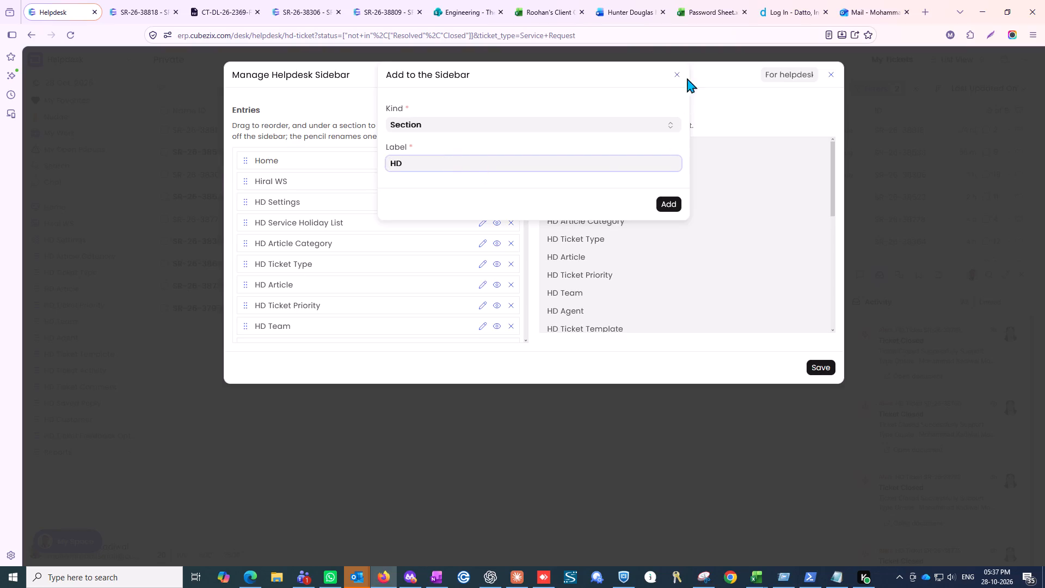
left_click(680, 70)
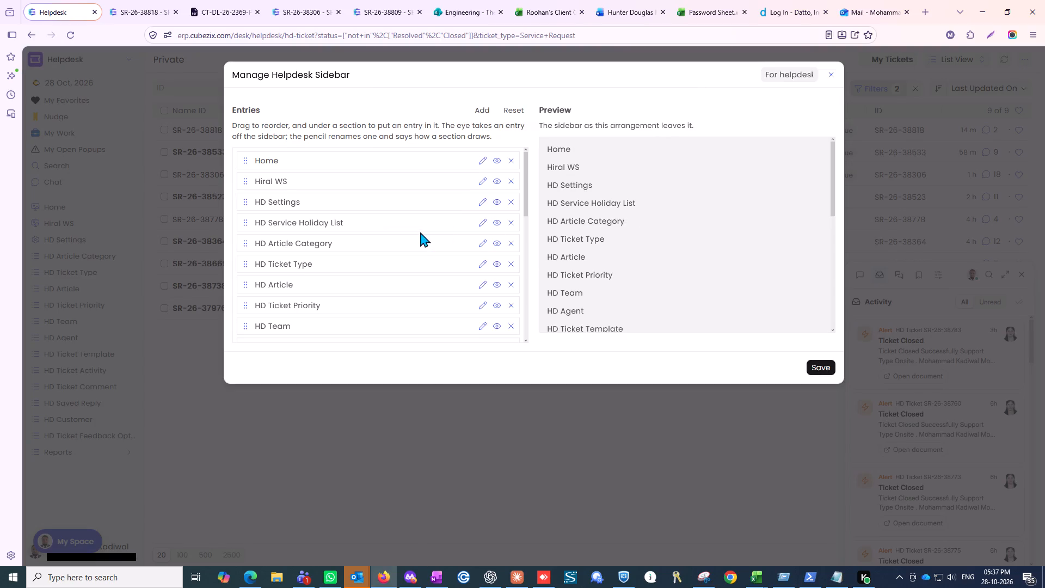
Look through the preview of the Helpdesk sidebar arrangement and close the editor without saving.
scroll(631, 253, "down", 1)
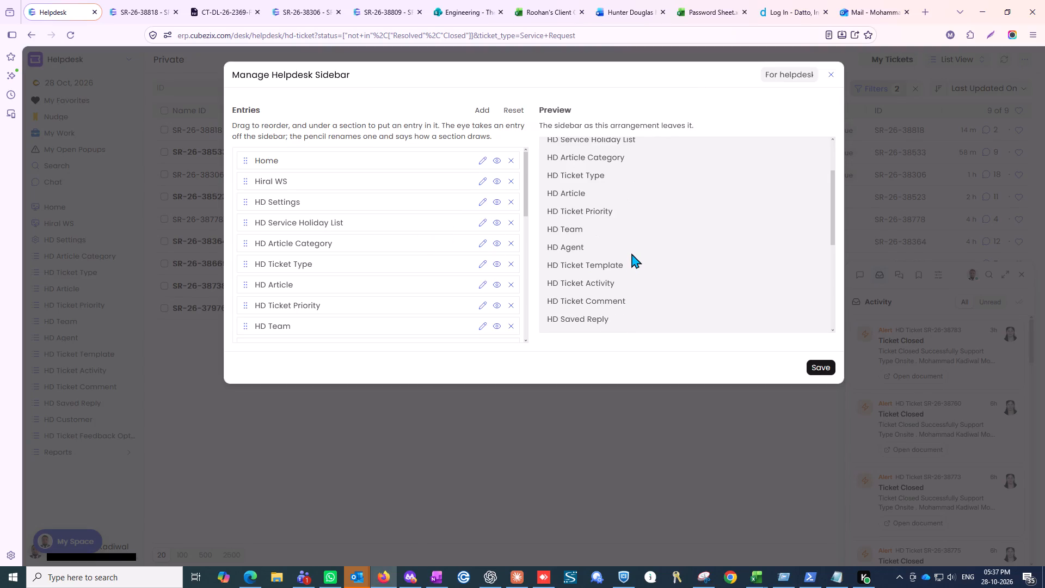
scroll(612, 253, "down", 1)
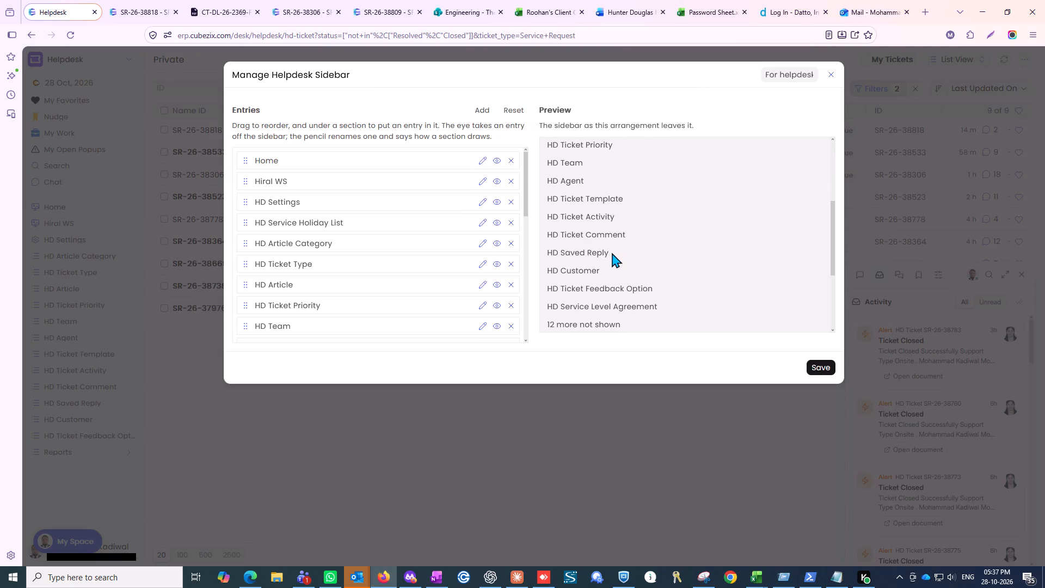
scroll(612, 253, "down", 3)
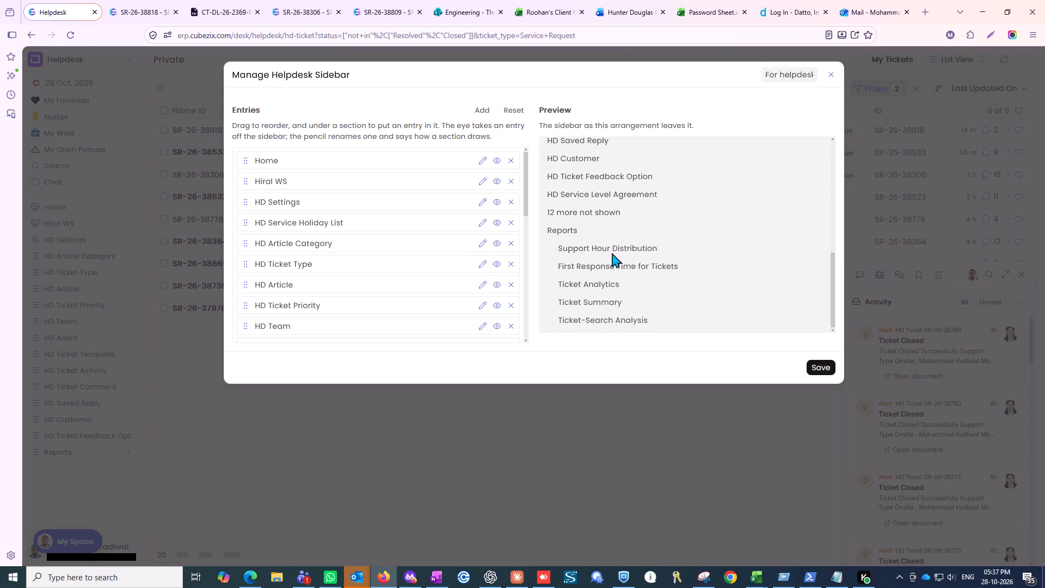
scroll(612, 253, "down", 2)
left_click(834, 69)
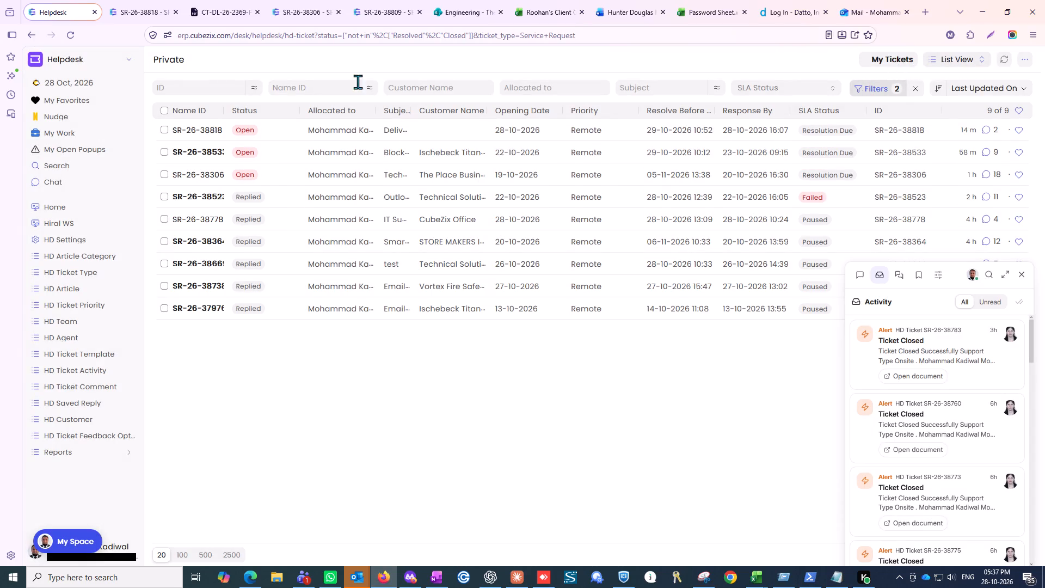
Return to the Helpdesk home page and examine the settings and filters of the Service Request number card.
left_click(34, 30)
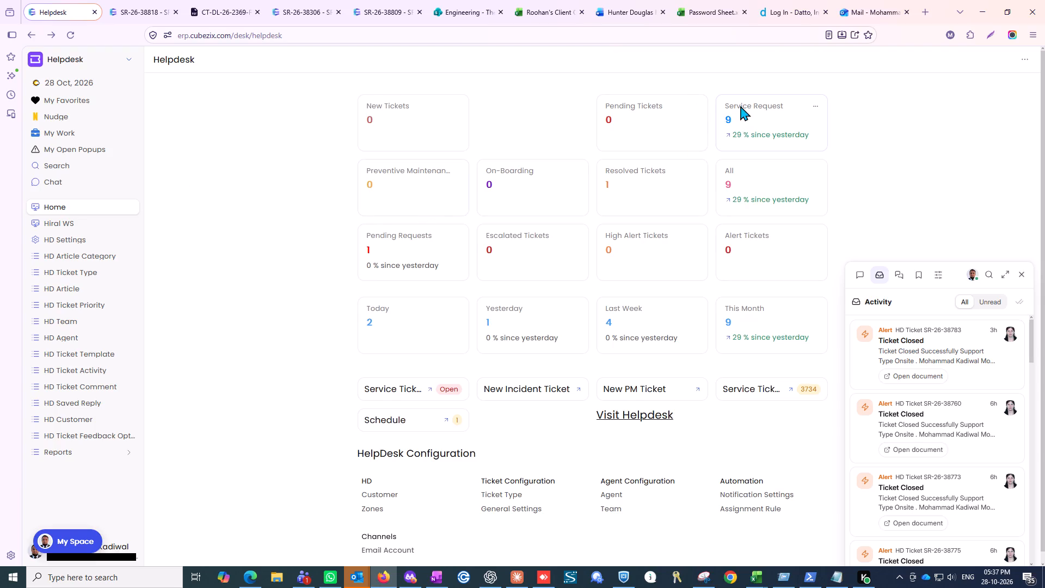
right_click(734, 105)
left_click(768, 101)
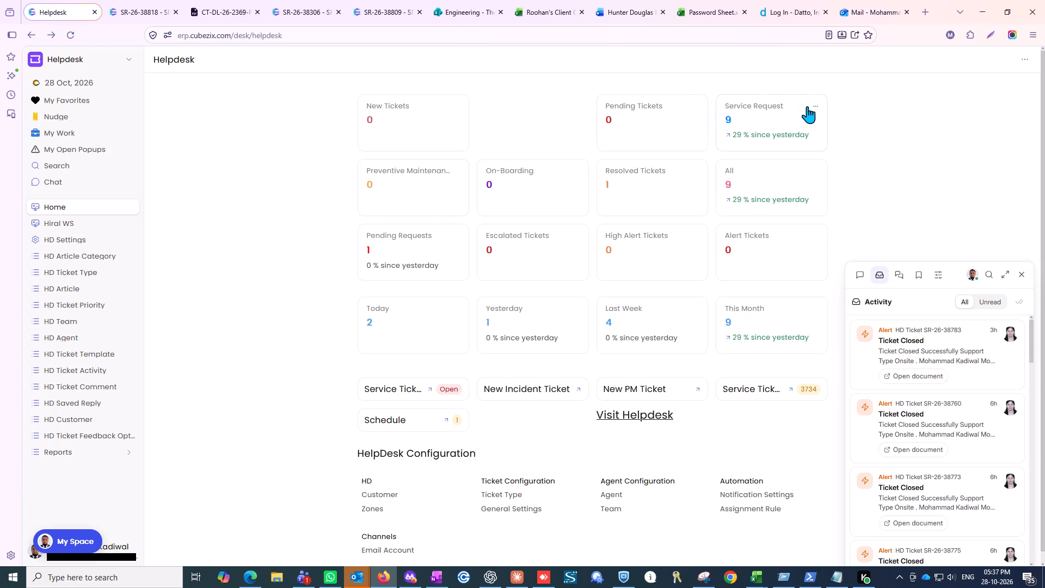
left_click(816, 104)
left_click(831, 132)
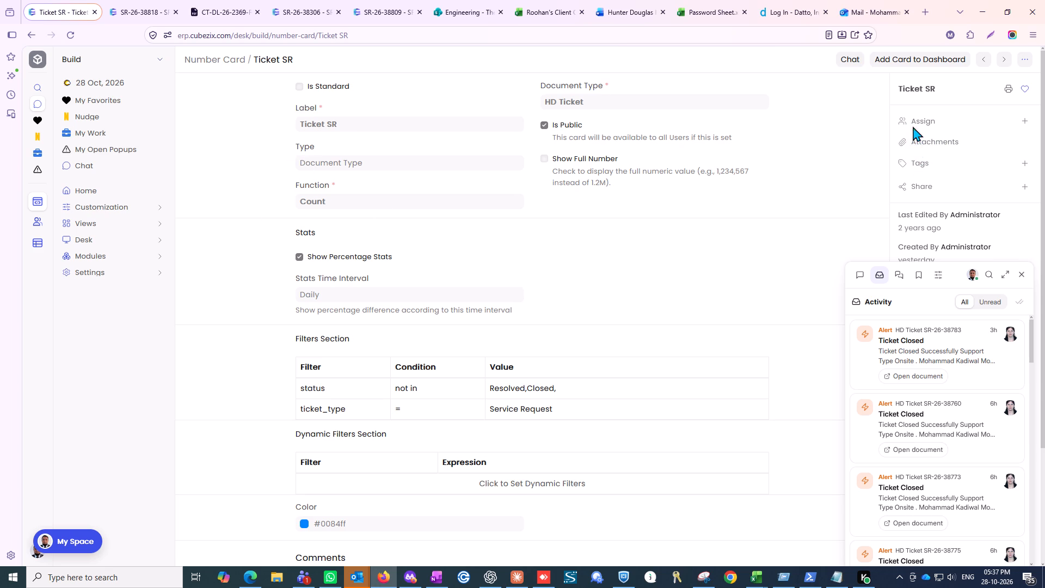
scroll(506, 319, "down", 4)
scroll(497, 344, "up", 5)
Check the Build home page and its page options, and return to the Helpdesk home page.
left_click(93, 188)
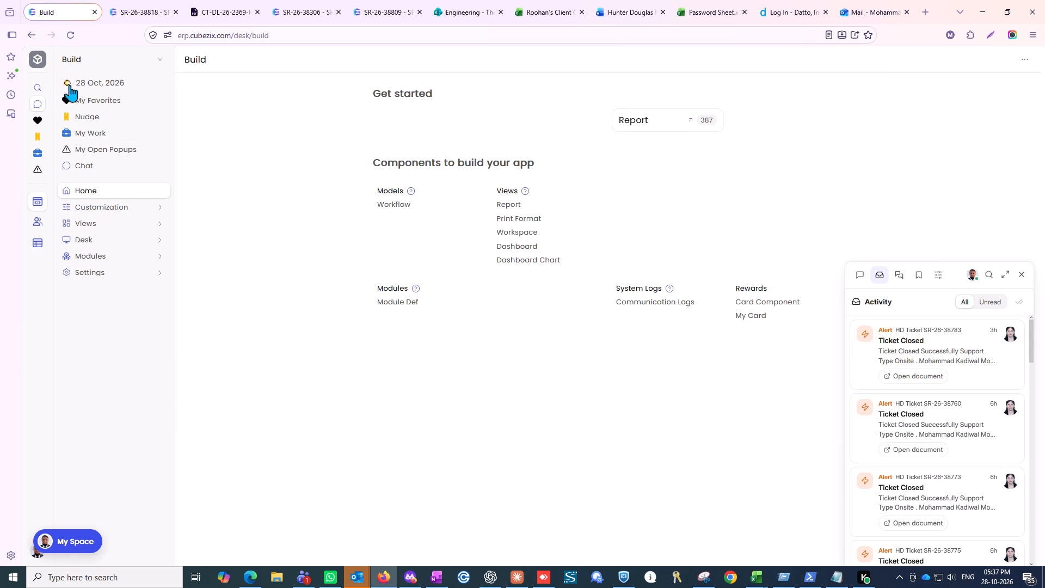
left_click(1022, 58)
left_click(816, 134)
left_click(34, 38)
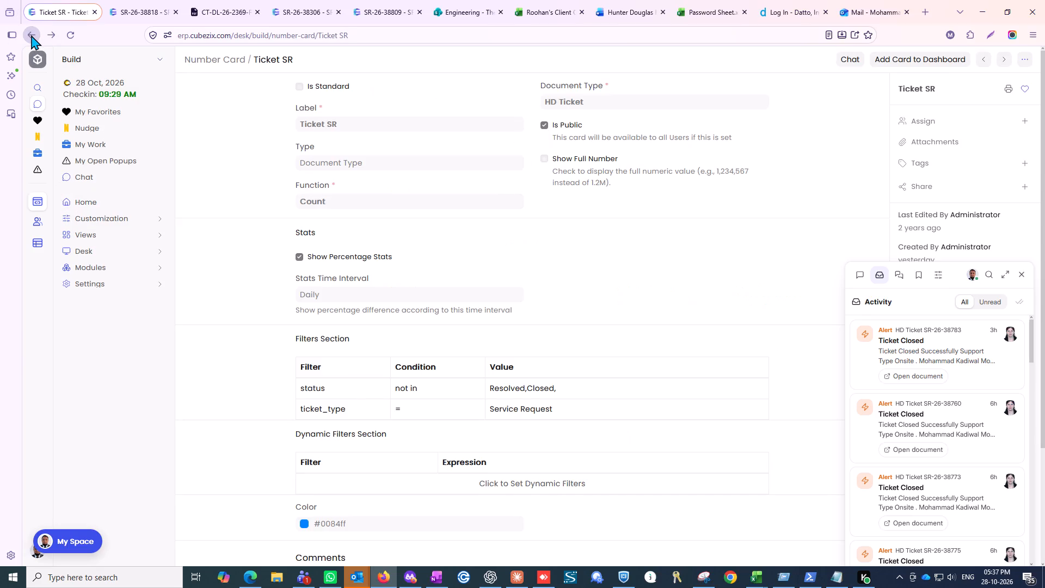
left_click(31, 35)
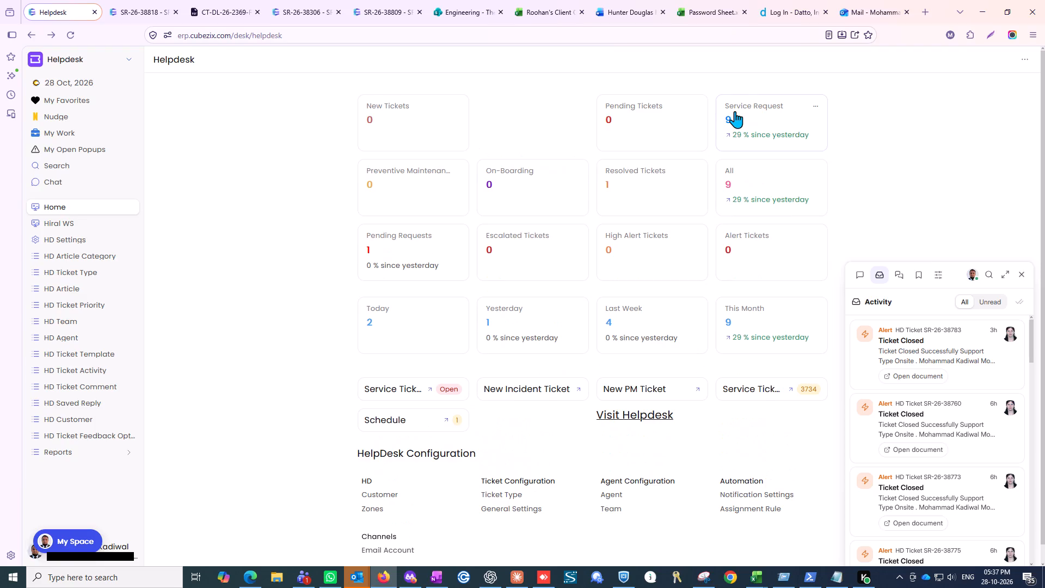
Open the filtered ticket list behind the Service Request card on the Helpdesk home page.
right_click(735, 111)
left_click(728, 112)
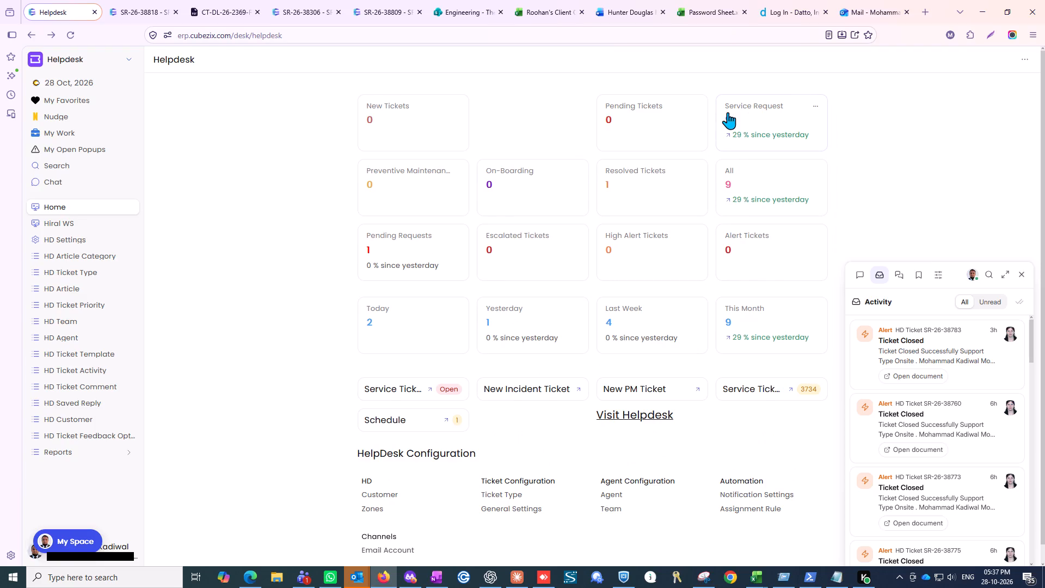
left_click(735, 113)
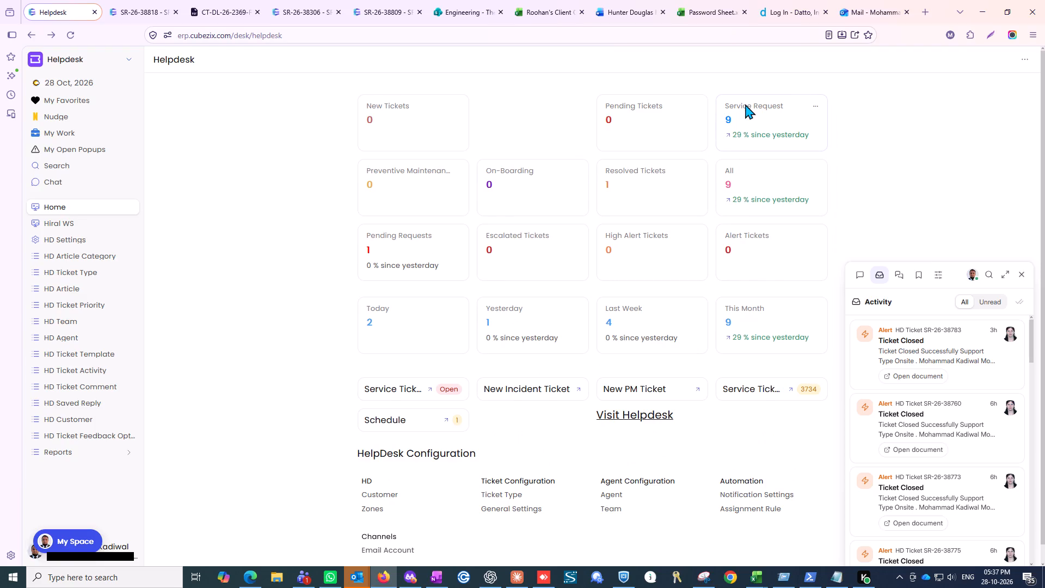
left_click(745, 104)
left_click(731, 117)
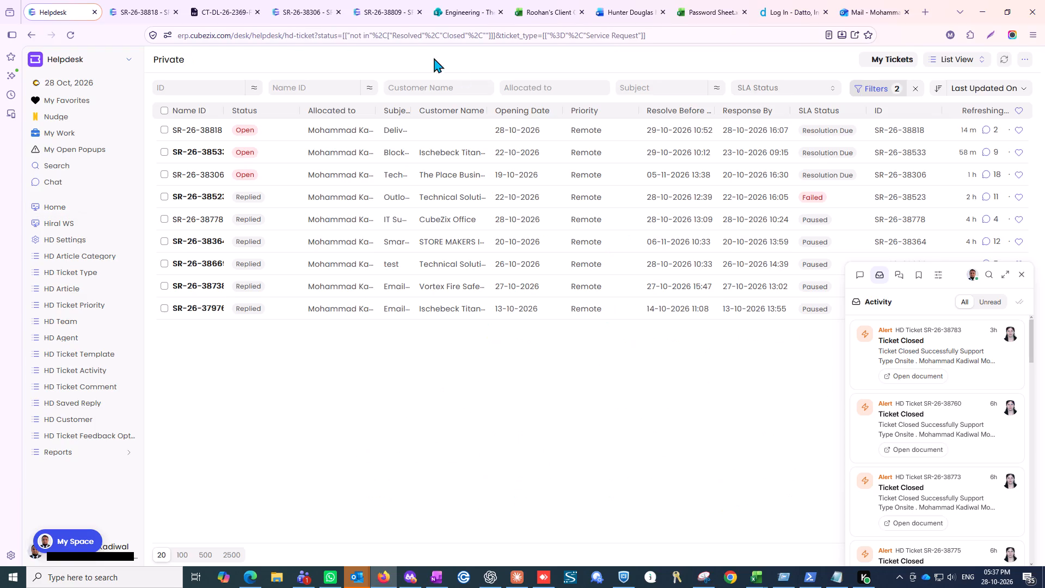
Copy the web address of the filtered Service Request ticket list.
left_click(657, 35)
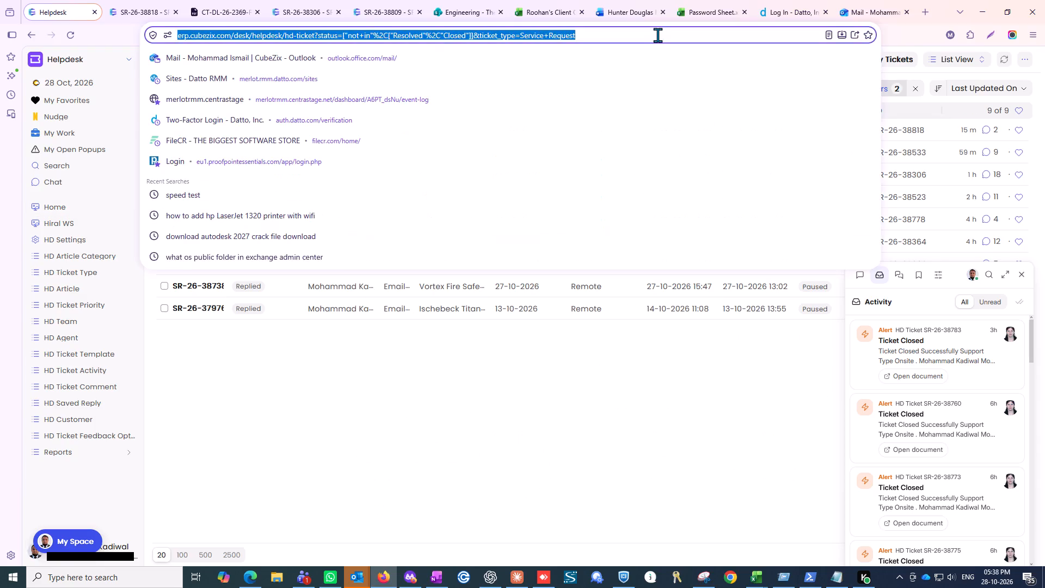
key("ctrl+c")
key("ctrl+c")
key("ctrl+c")
key("ctrl+c")
key("ctrl+c")
key("ctrl+c")
key("ctrl+c")
left_click(467, 428)
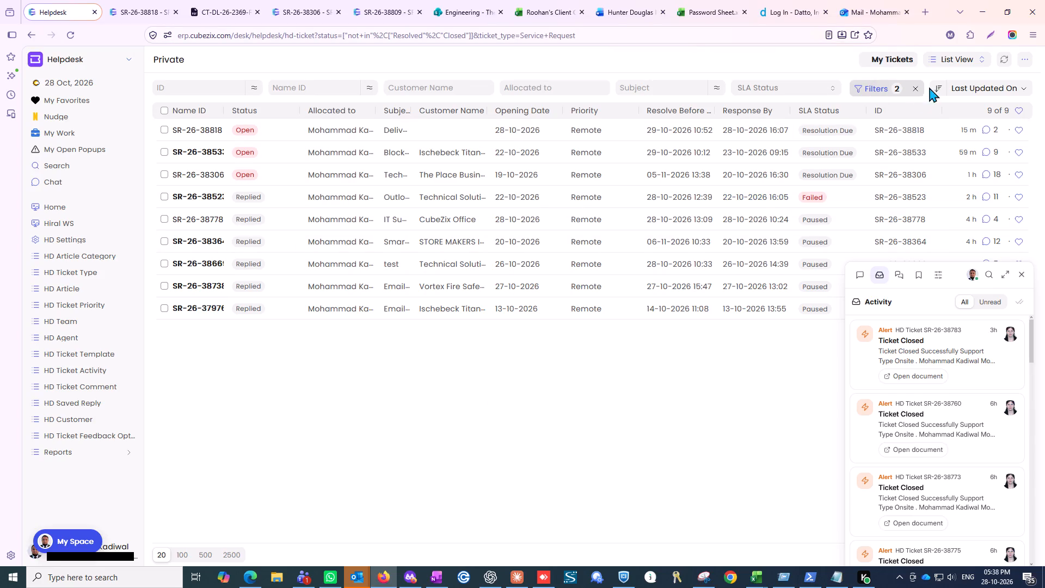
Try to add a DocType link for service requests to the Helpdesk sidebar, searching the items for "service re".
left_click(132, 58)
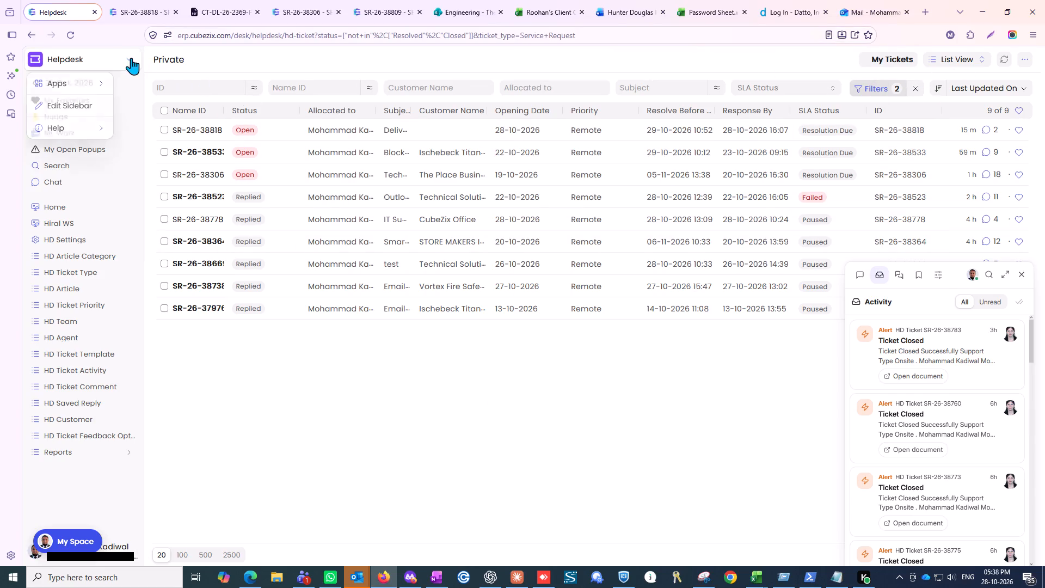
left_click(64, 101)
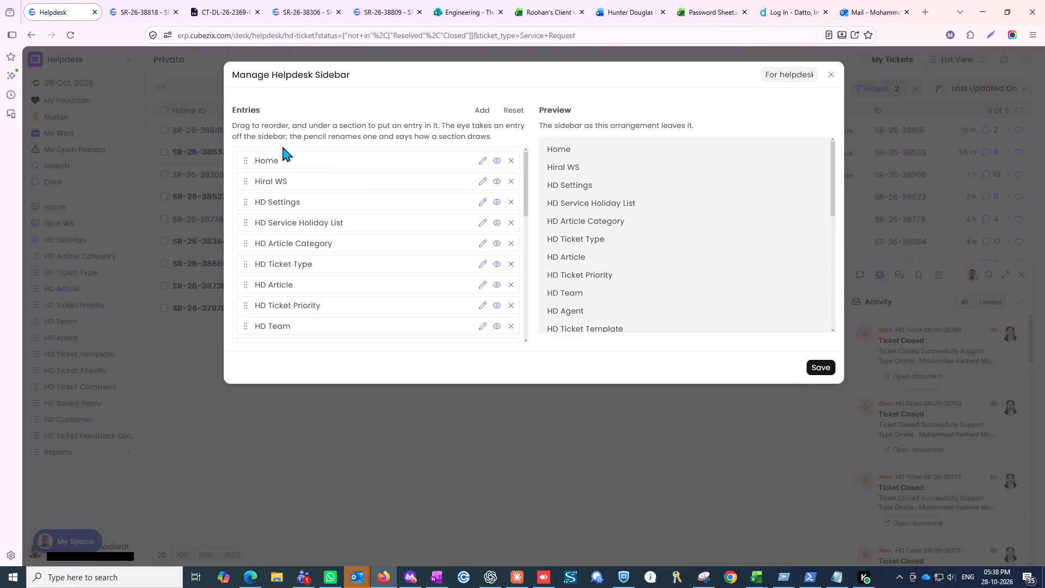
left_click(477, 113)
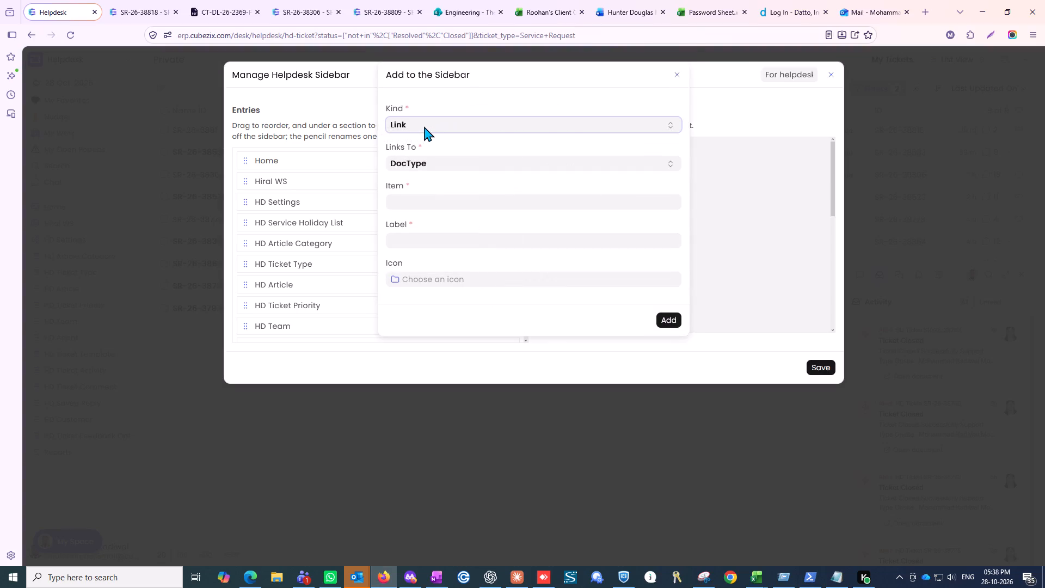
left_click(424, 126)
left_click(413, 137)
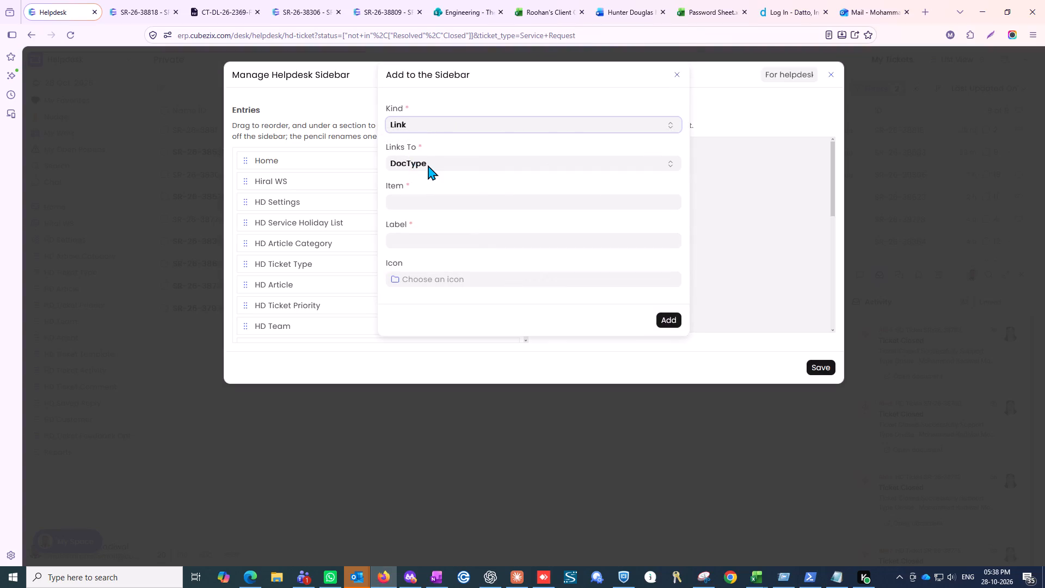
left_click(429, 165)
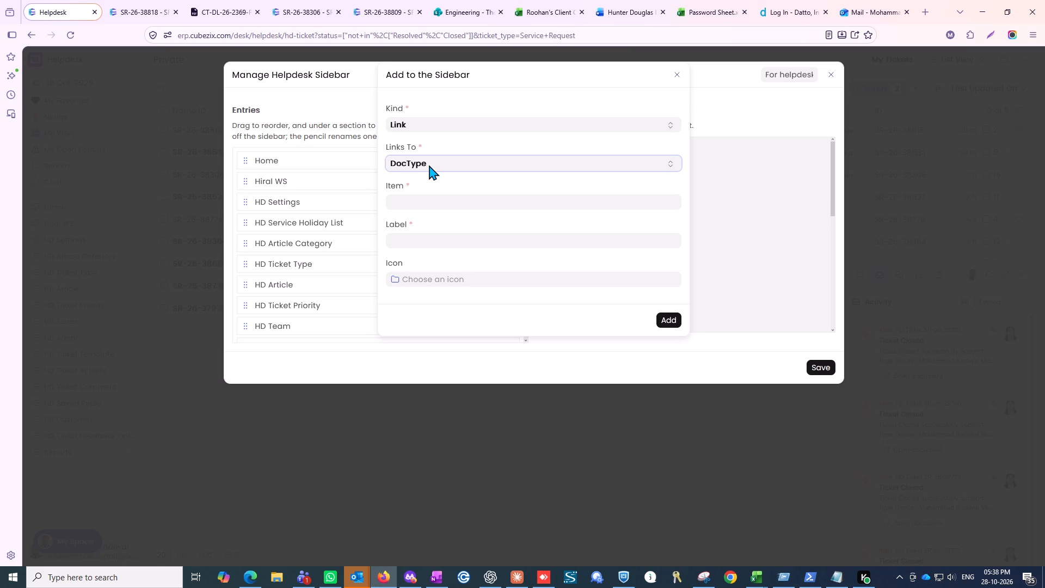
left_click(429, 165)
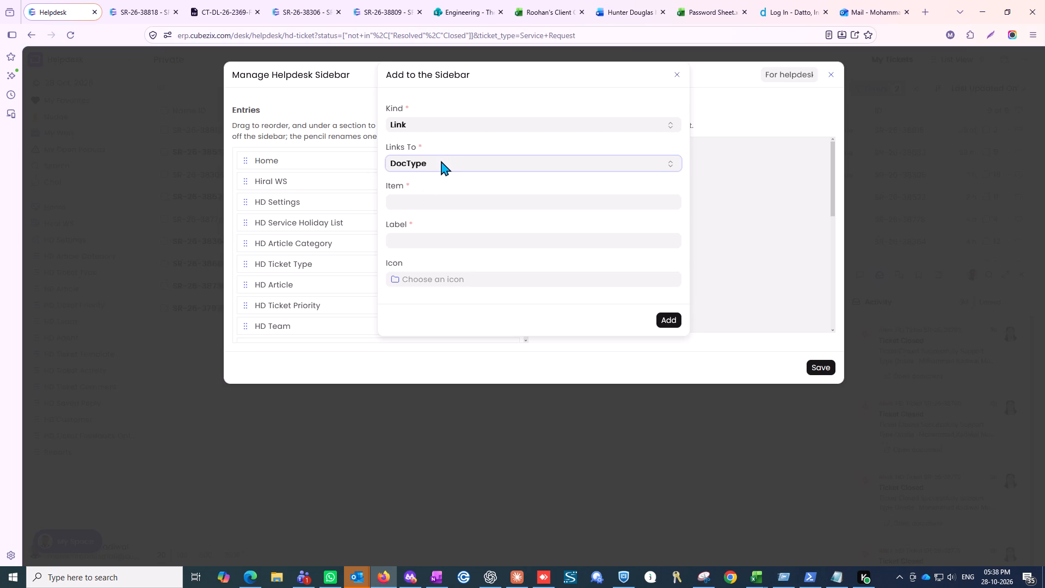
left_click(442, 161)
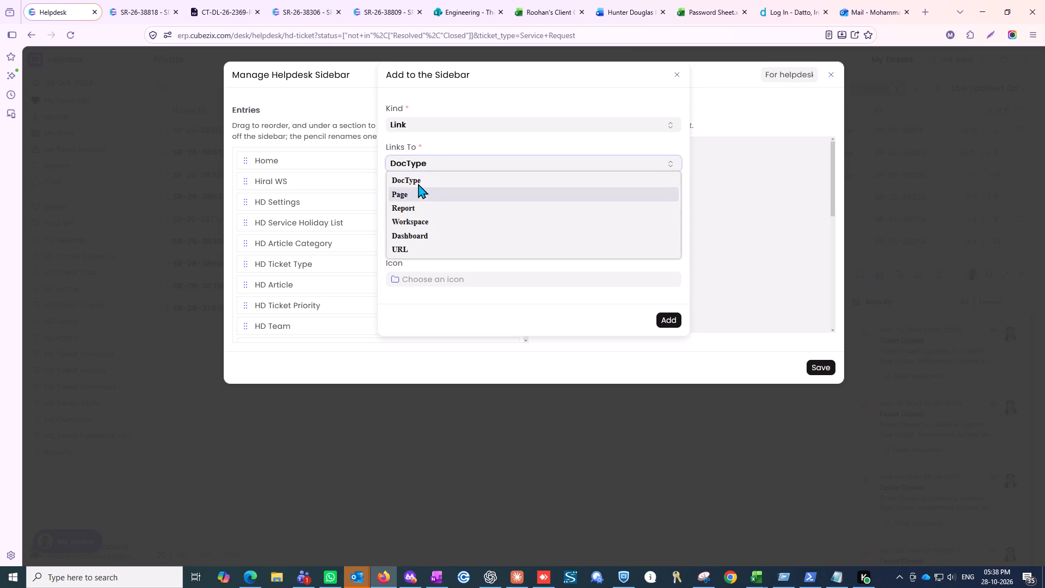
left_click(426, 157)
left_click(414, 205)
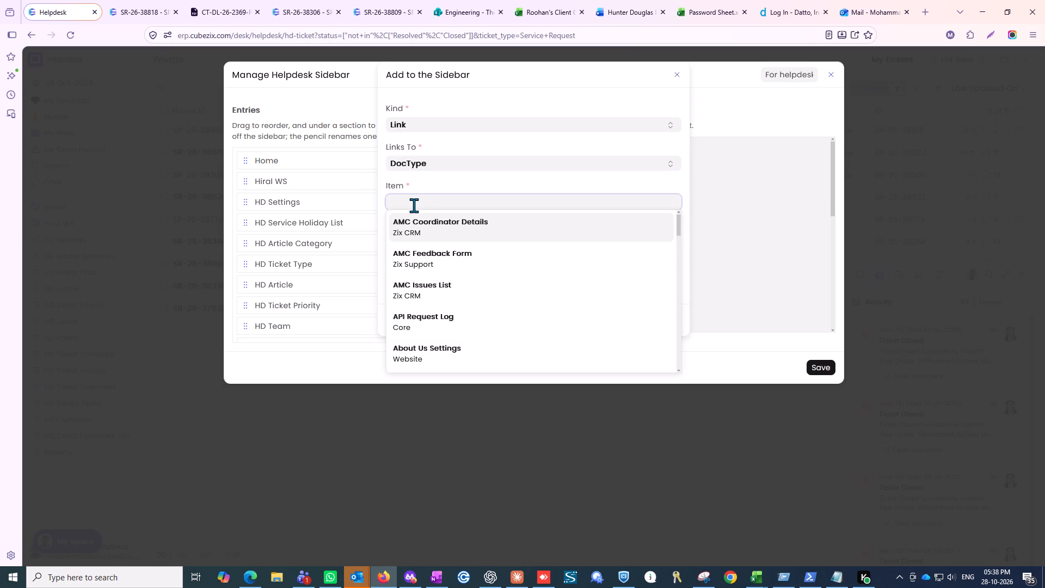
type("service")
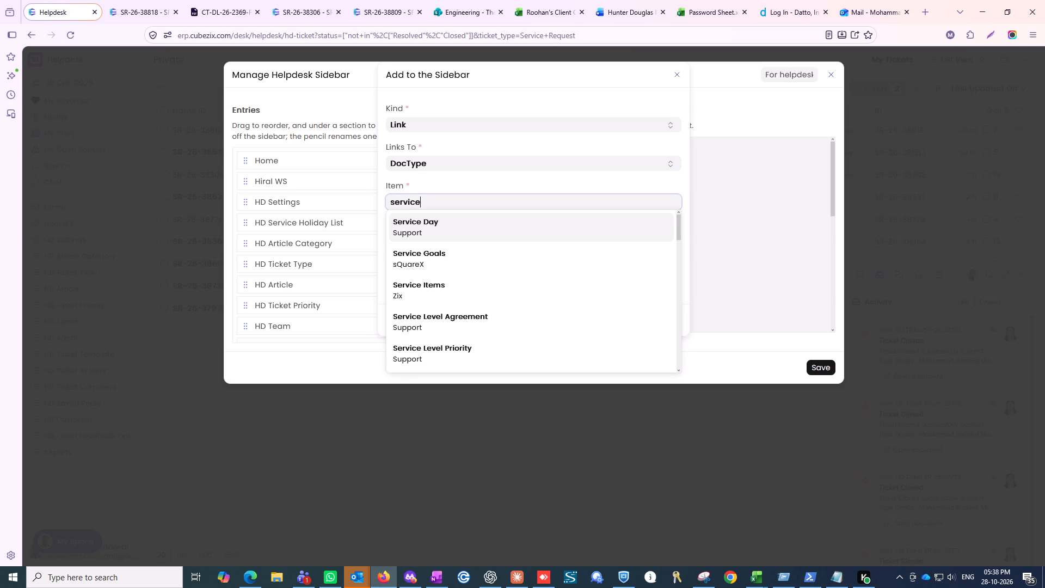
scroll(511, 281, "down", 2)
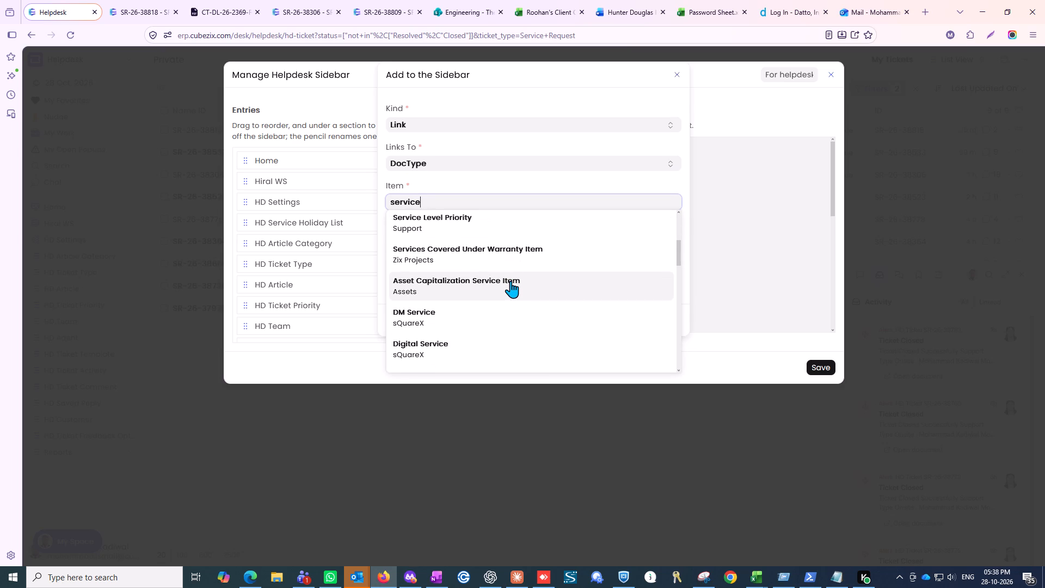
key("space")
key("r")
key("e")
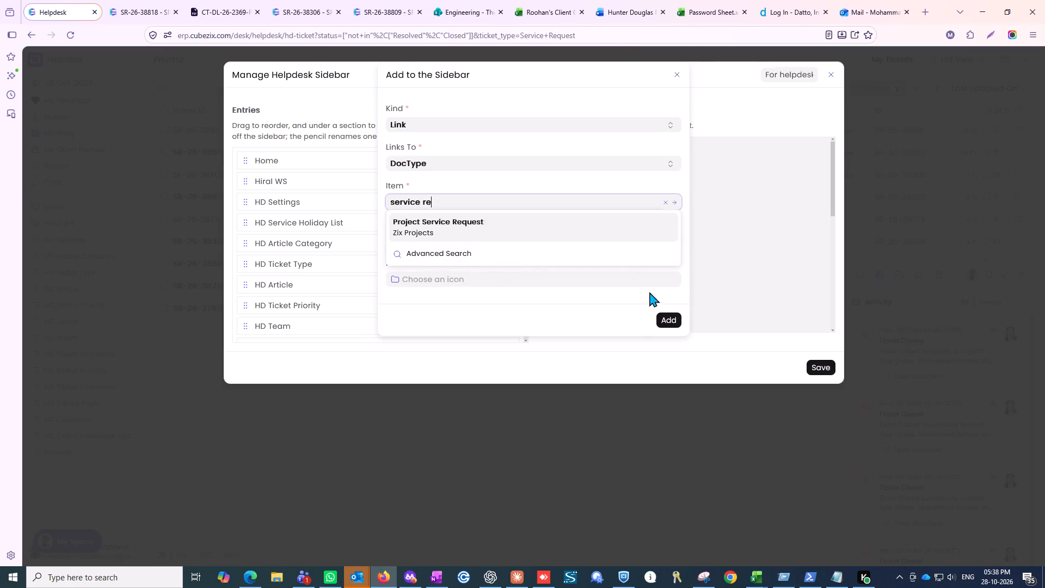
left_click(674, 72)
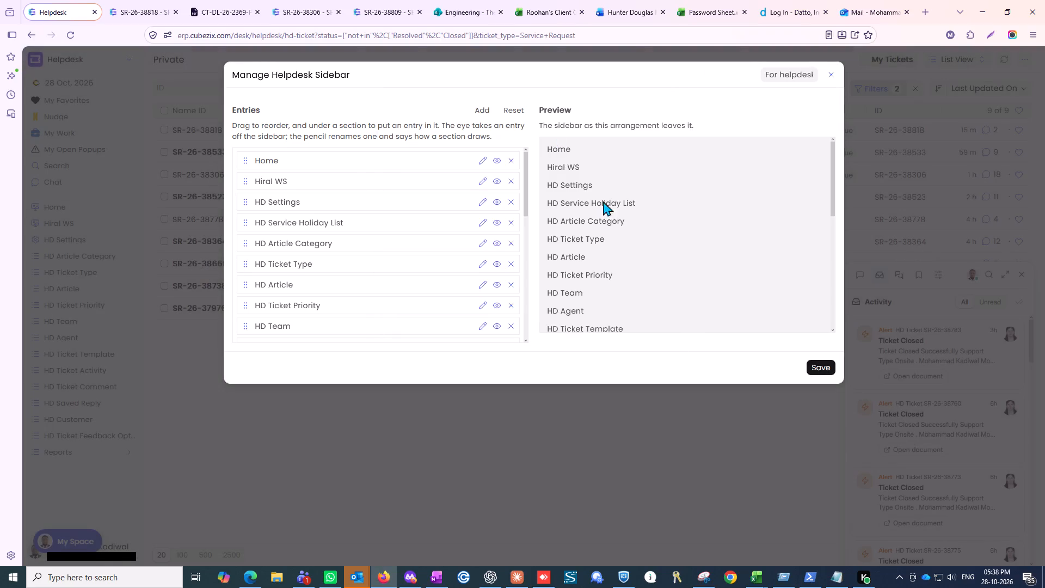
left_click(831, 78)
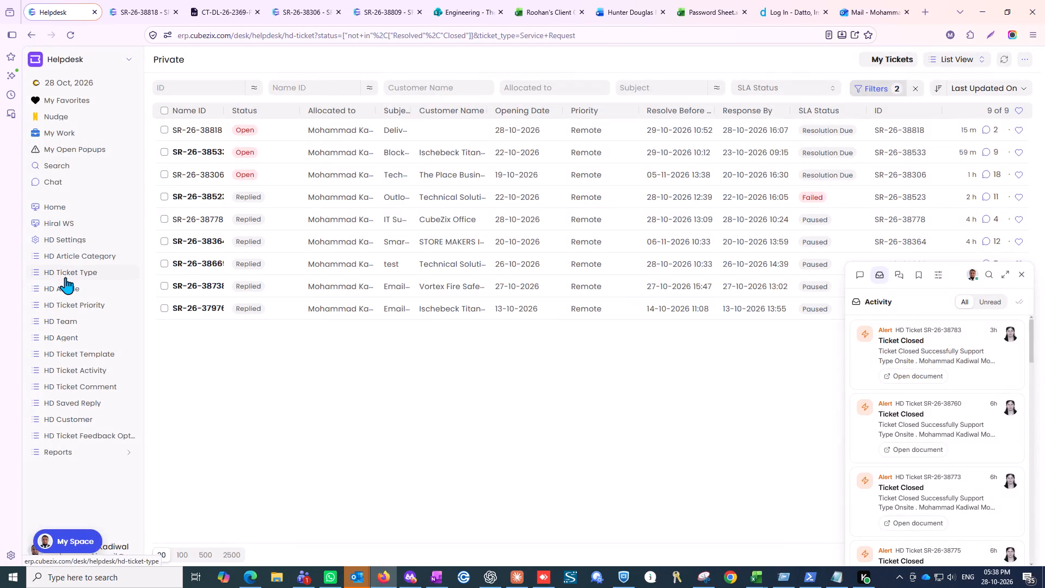
Check the sidebar's Reports section and the HD Settings page, and return to the Helpdesk home page.
left_click(129, 450)
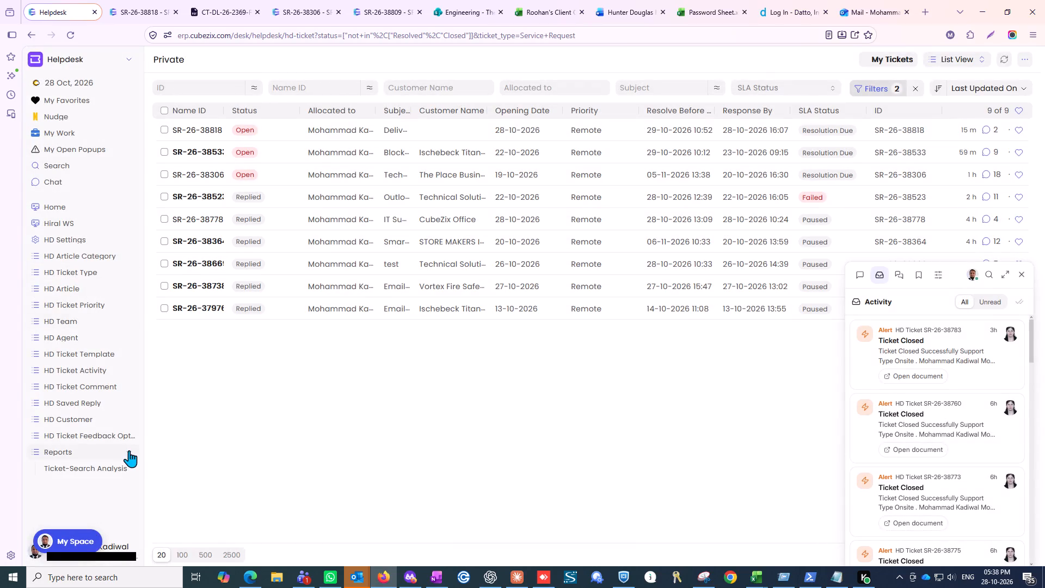
left_click(129, 450)
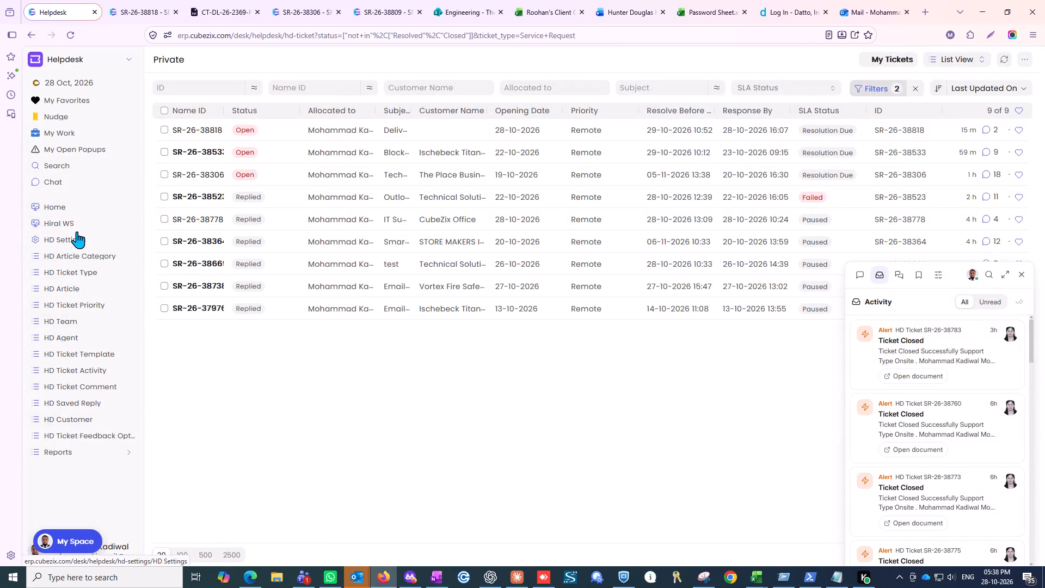
left_click(74, 239)
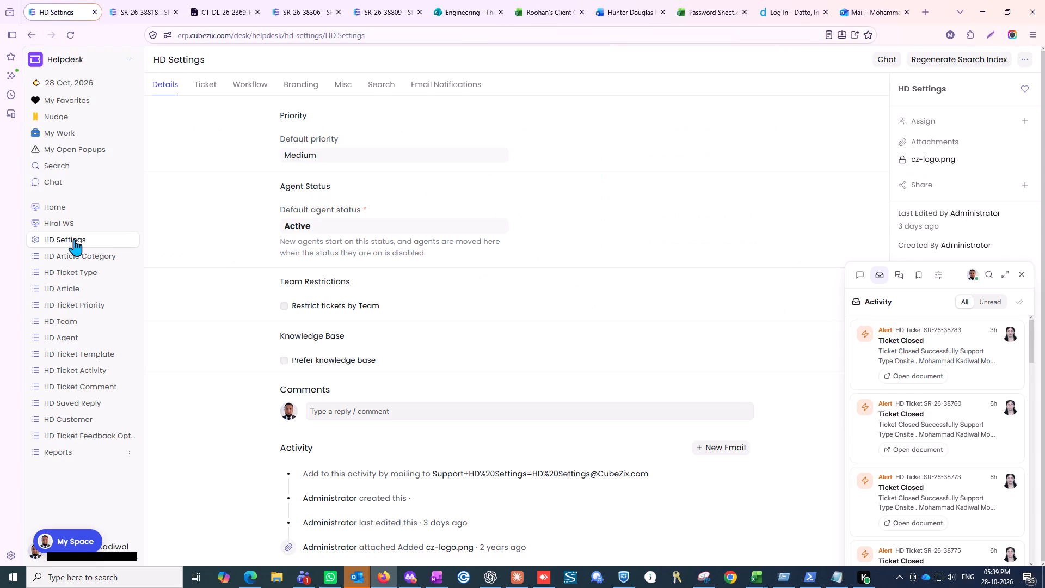
left_click(58, 205)
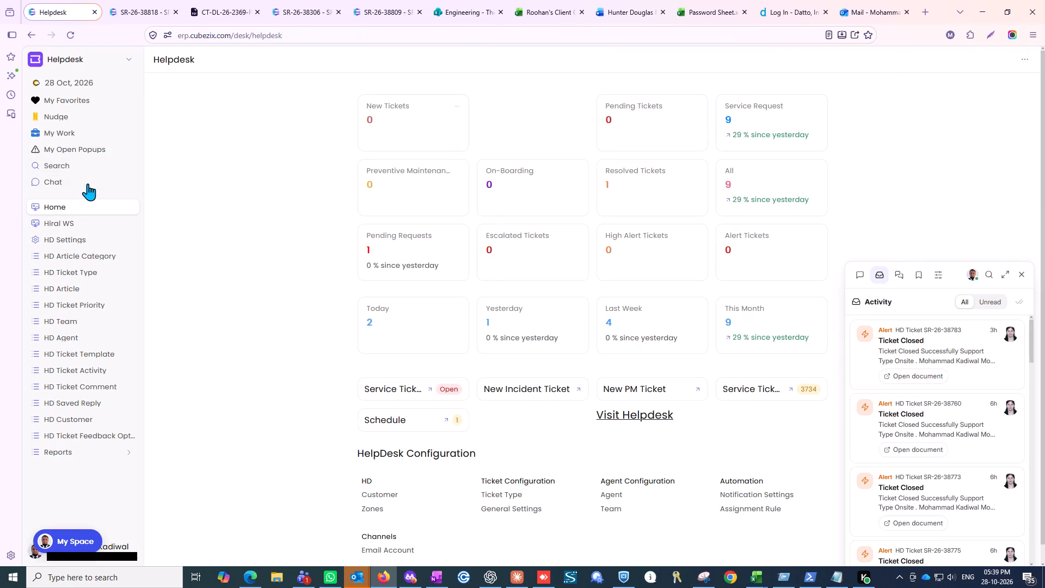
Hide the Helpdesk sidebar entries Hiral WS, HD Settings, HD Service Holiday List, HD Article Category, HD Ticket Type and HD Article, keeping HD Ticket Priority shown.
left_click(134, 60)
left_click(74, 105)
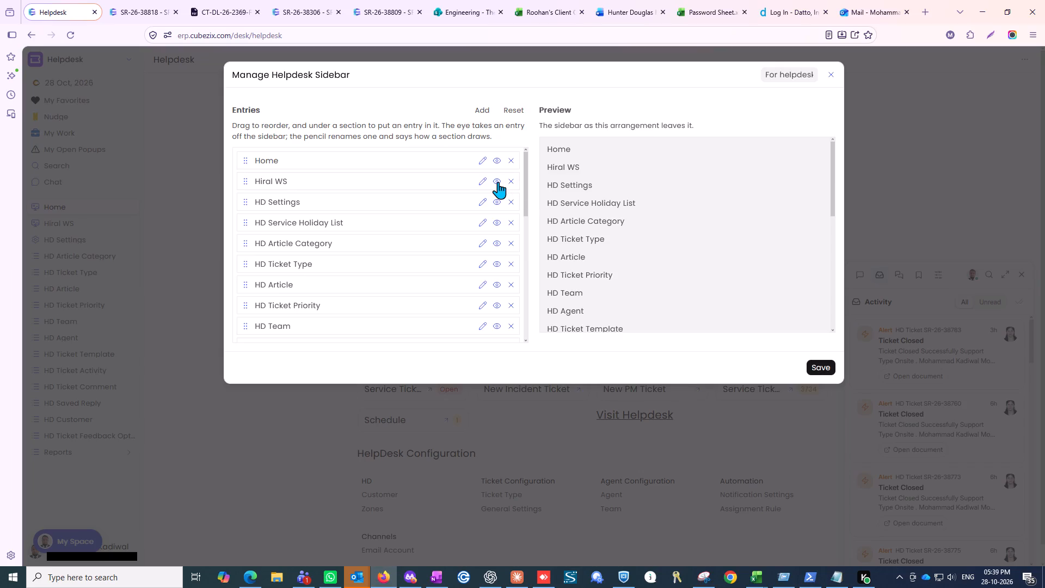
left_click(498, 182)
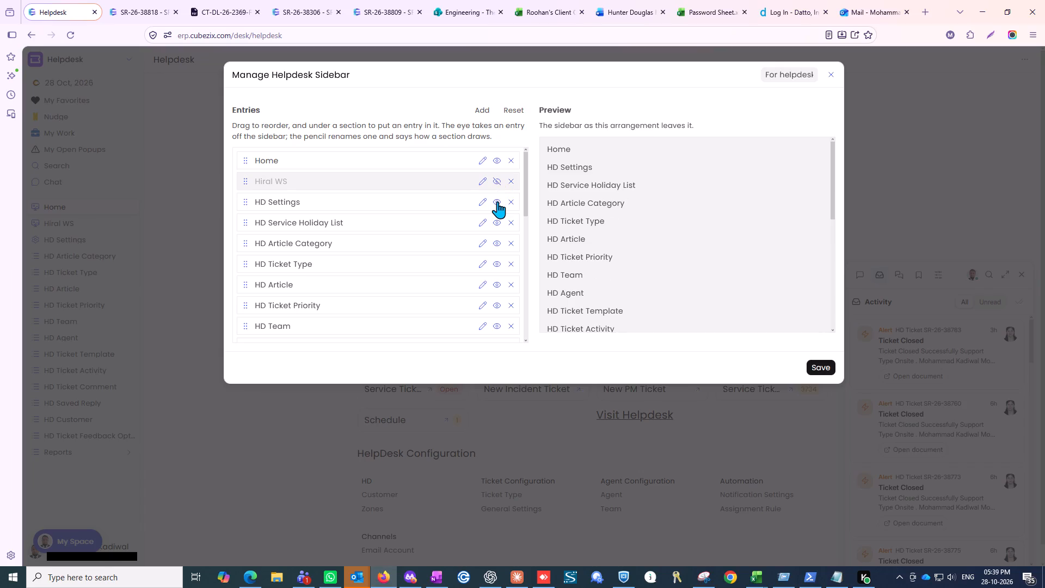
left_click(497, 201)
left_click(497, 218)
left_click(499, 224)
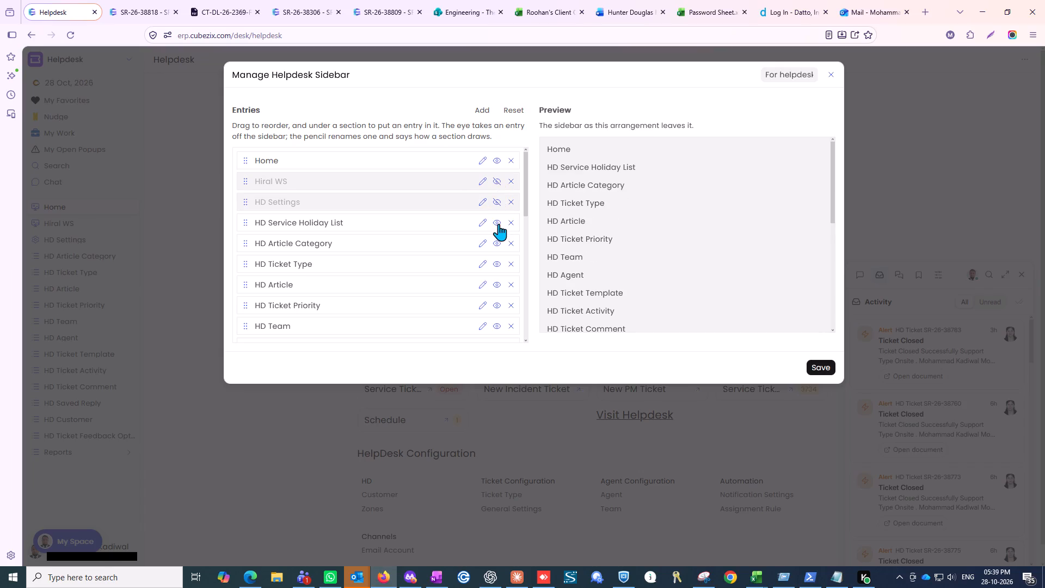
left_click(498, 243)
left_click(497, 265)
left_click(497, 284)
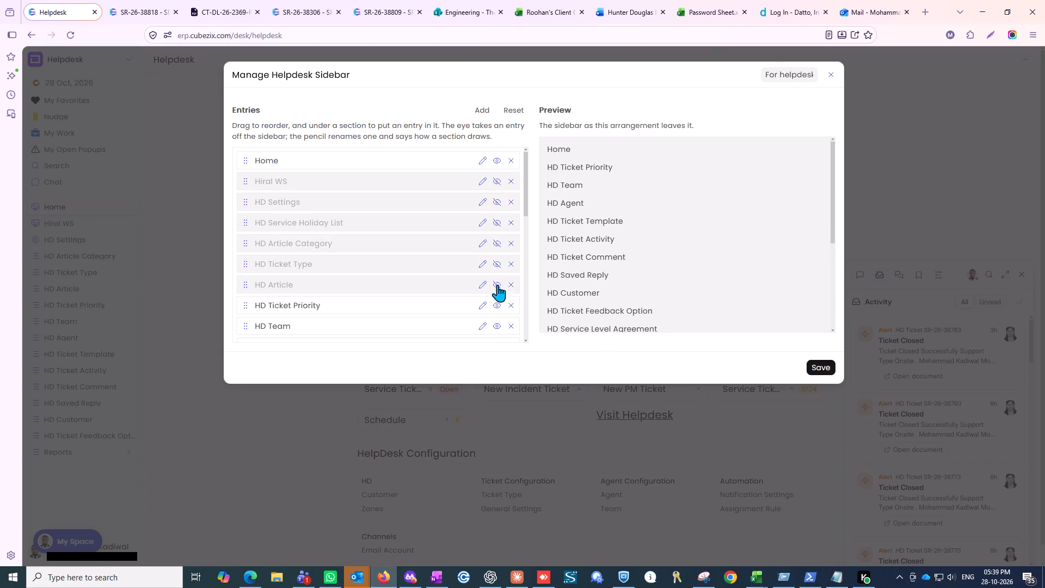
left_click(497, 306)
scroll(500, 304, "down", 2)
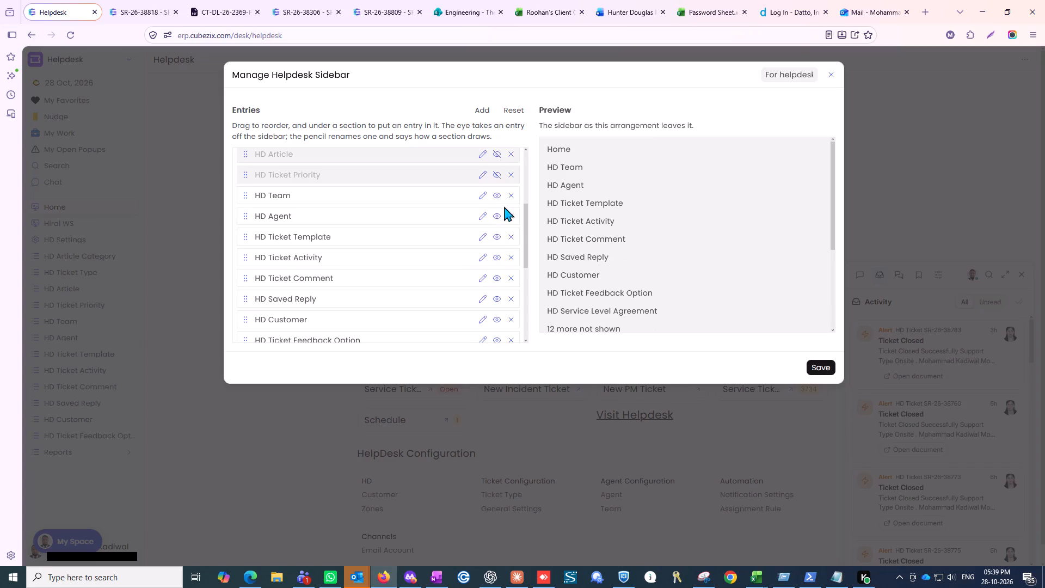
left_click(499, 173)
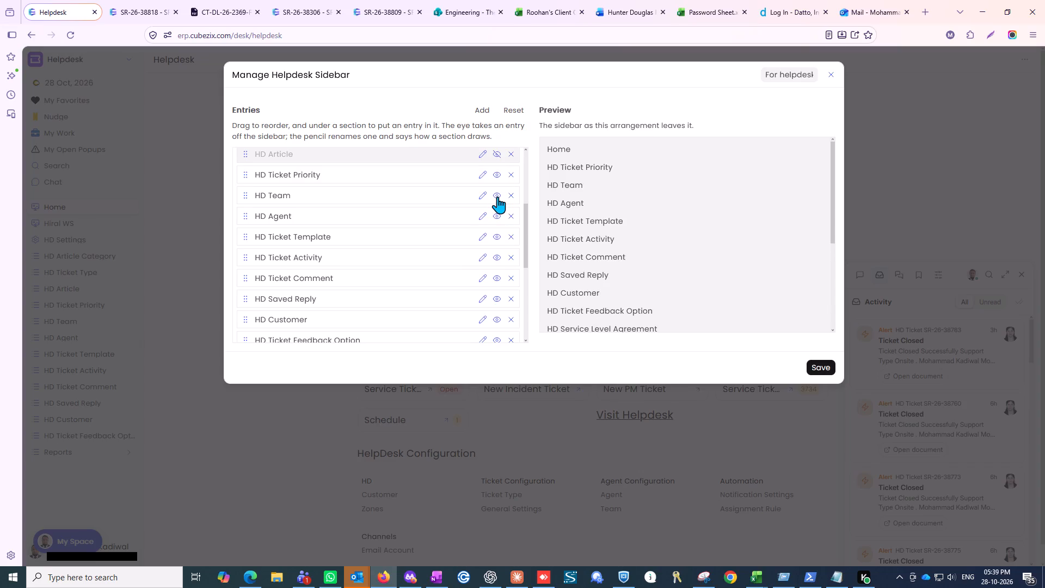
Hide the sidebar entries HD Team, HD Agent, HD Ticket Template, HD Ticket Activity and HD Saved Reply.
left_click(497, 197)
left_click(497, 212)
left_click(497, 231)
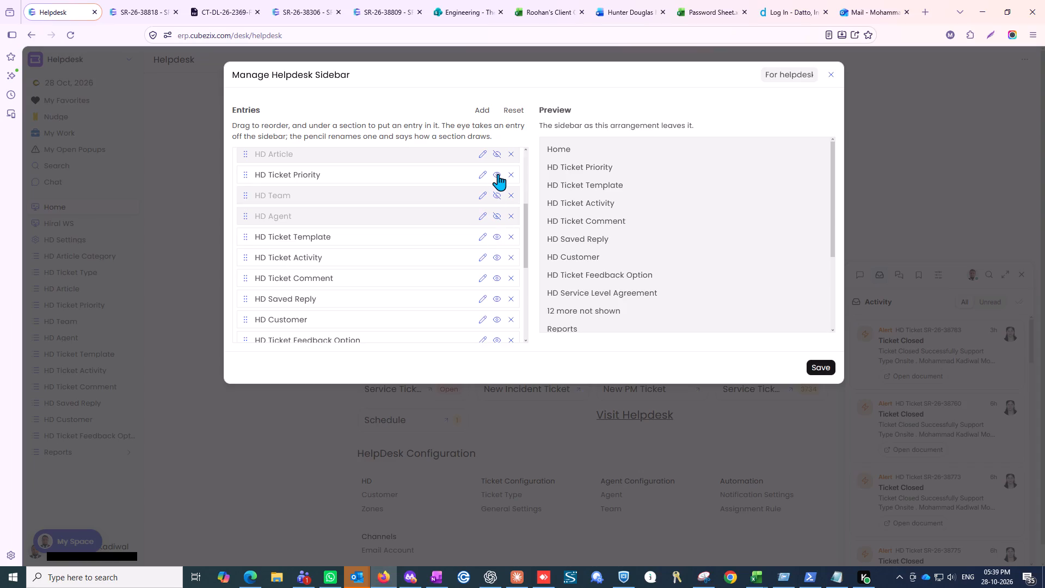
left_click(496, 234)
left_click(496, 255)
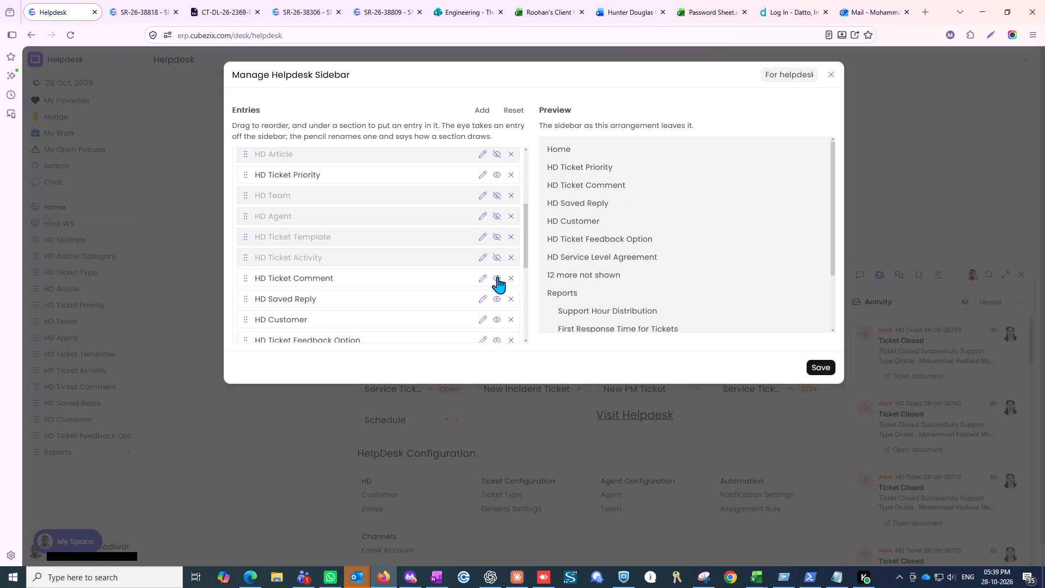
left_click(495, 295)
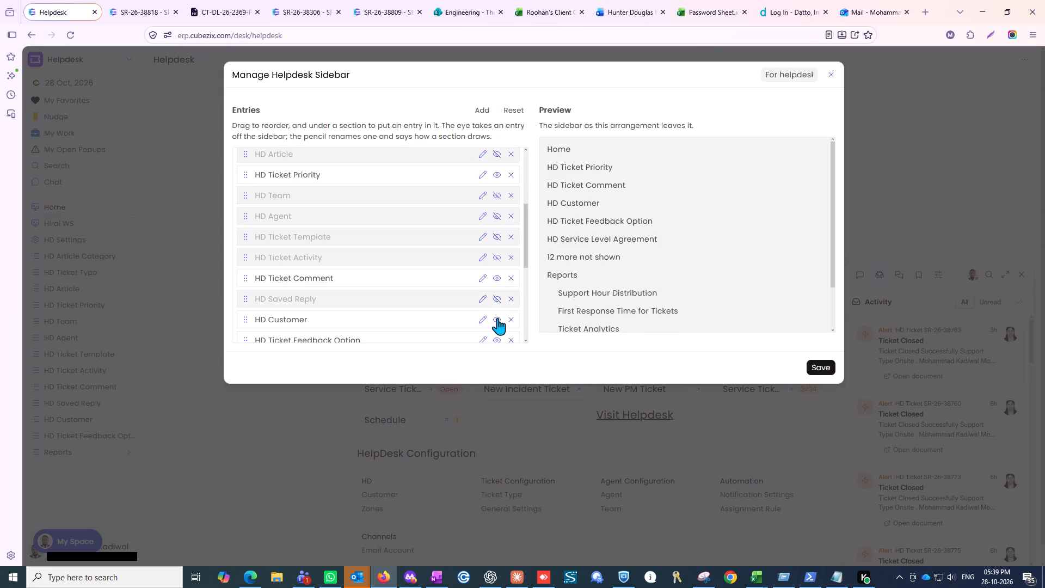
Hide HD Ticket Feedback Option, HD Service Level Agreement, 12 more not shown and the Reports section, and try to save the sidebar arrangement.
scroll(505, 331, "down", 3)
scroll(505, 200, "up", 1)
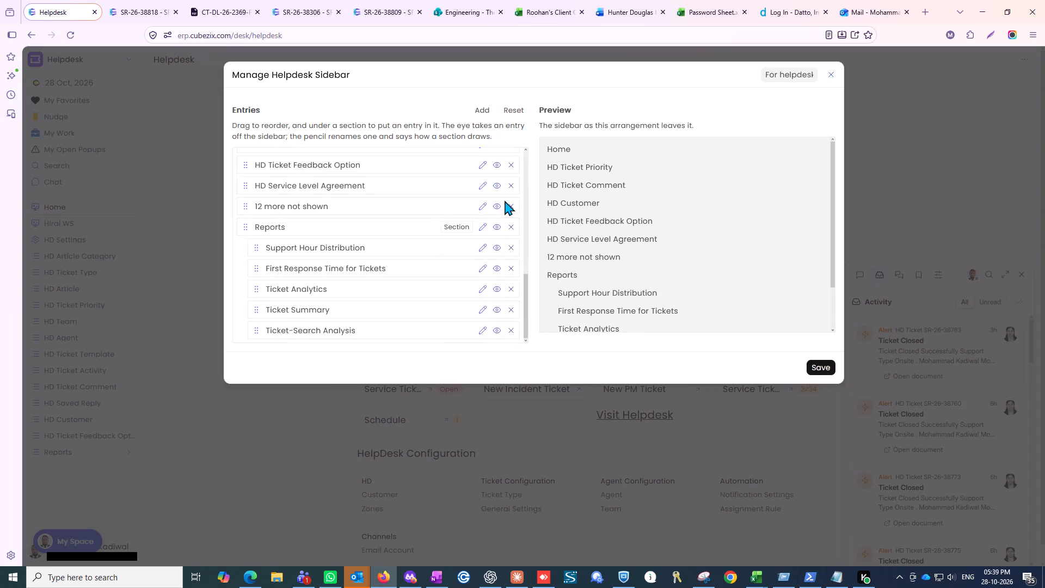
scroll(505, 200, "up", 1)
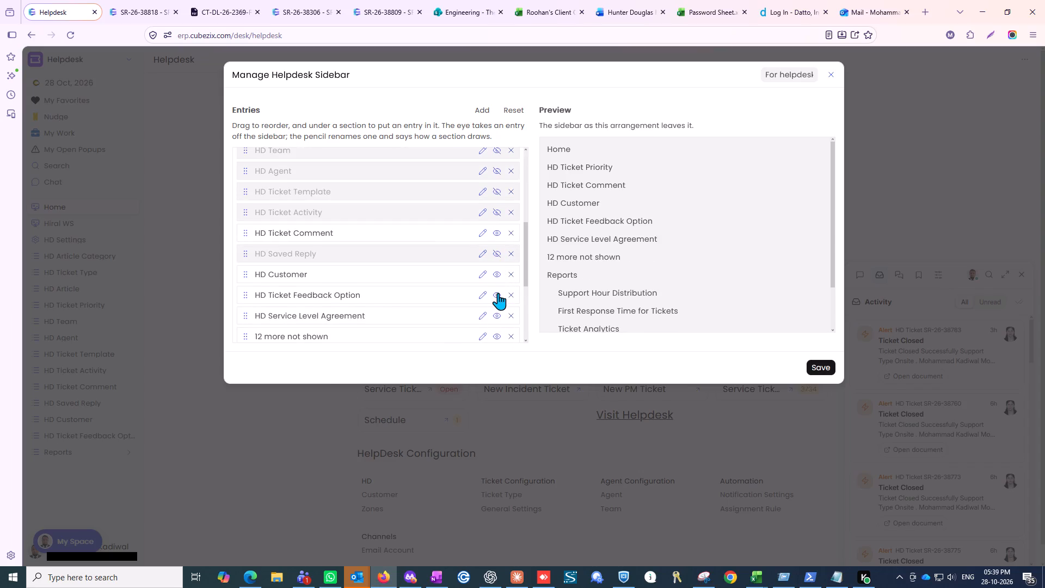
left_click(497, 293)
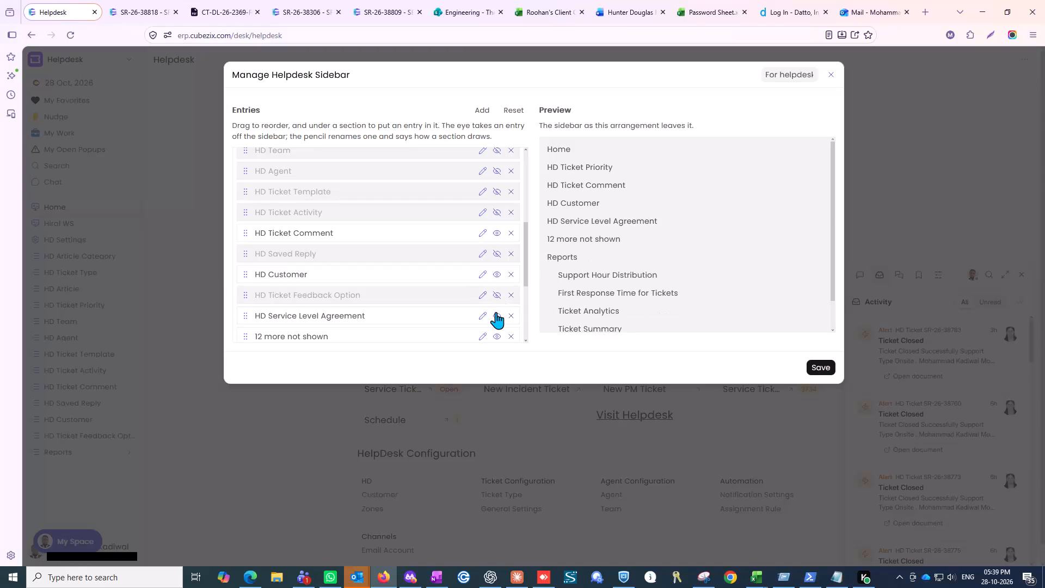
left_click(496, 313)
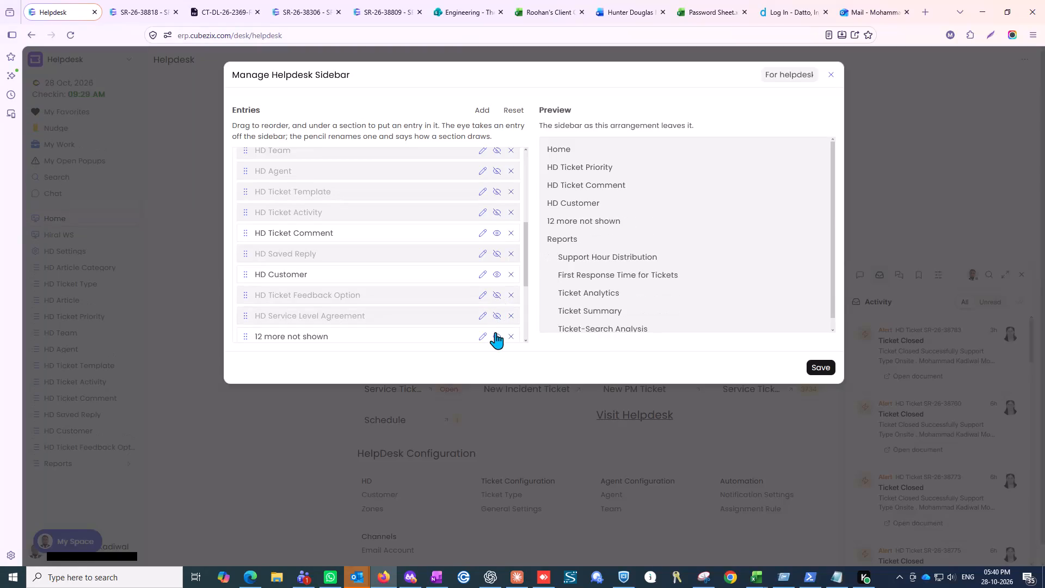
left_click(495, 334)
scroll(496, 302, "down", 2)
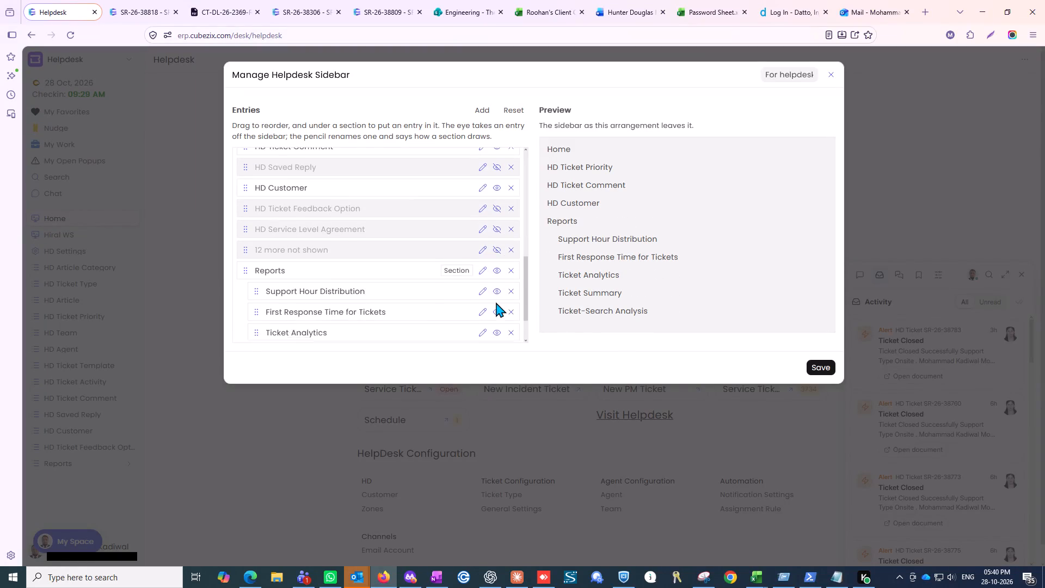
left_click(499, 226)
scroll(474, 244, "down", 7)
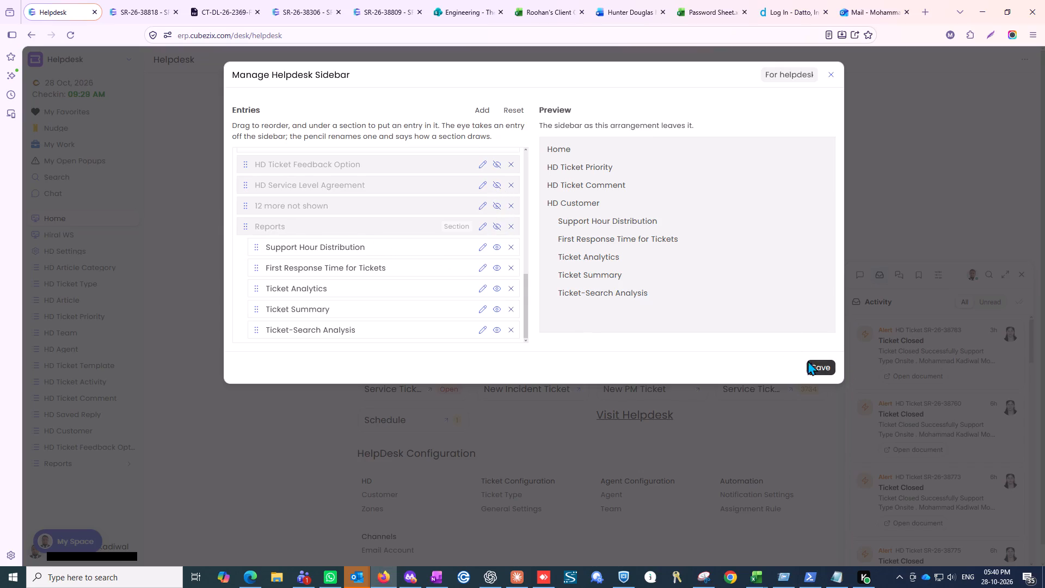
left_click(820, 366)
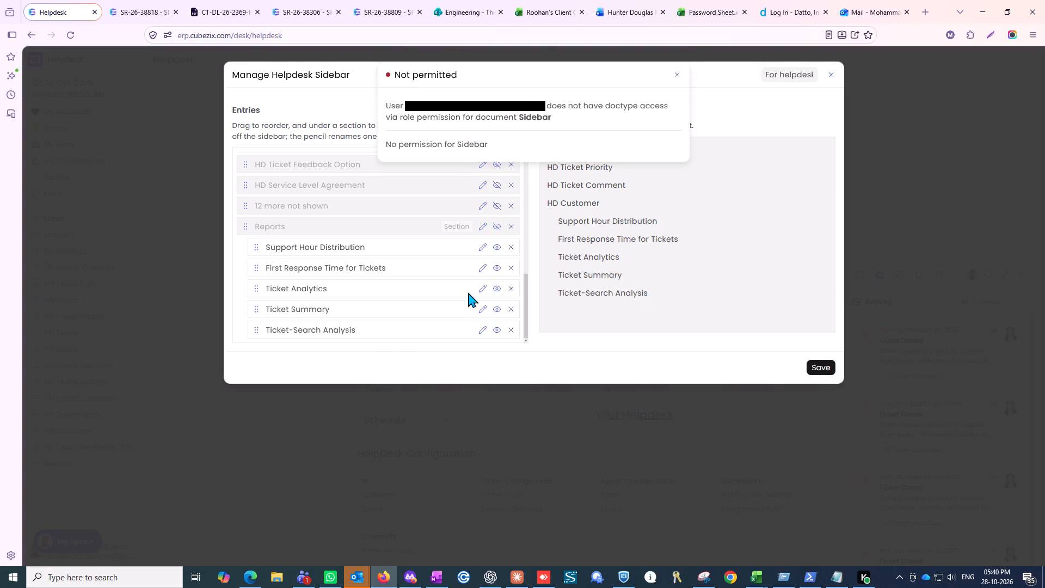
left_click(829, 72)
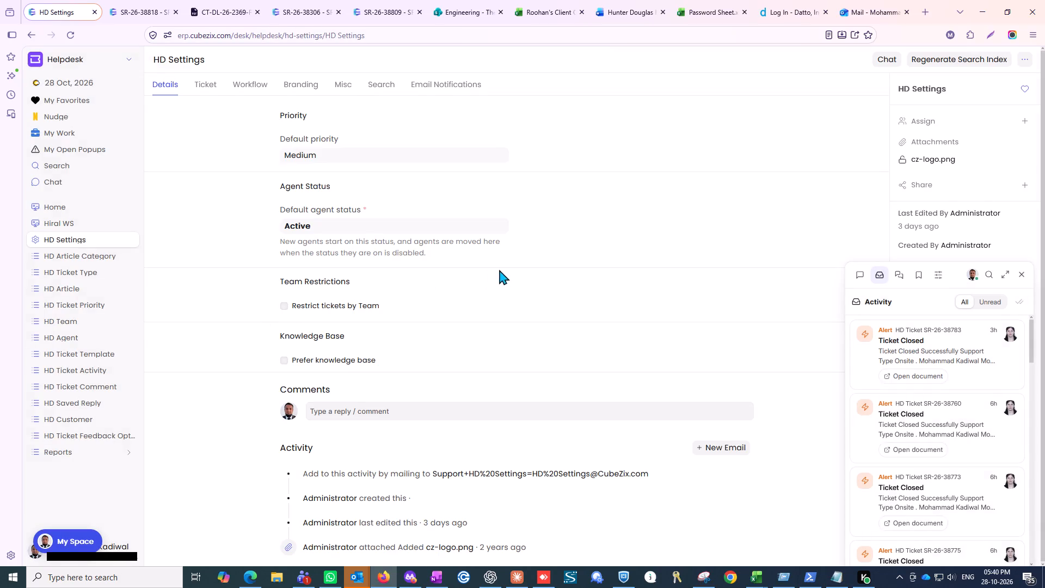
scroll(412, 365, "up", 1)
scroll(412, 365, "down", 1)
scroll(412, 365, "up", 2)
Return to the Helpdesk home page, dismiss the Activity notifications window, and view the Service Request ticket list.
left_click(57, 208)
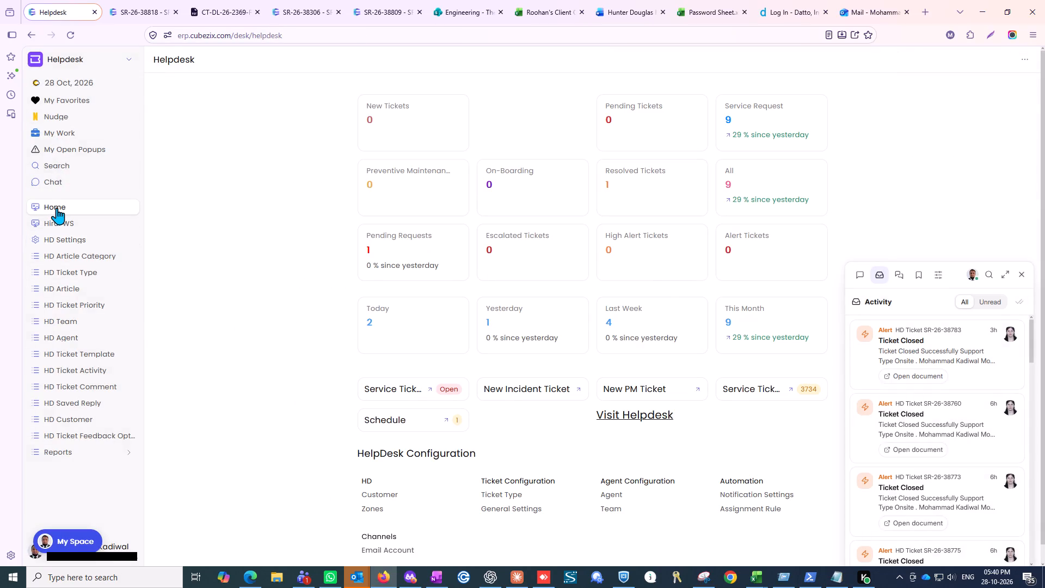
left_click(743, 113)
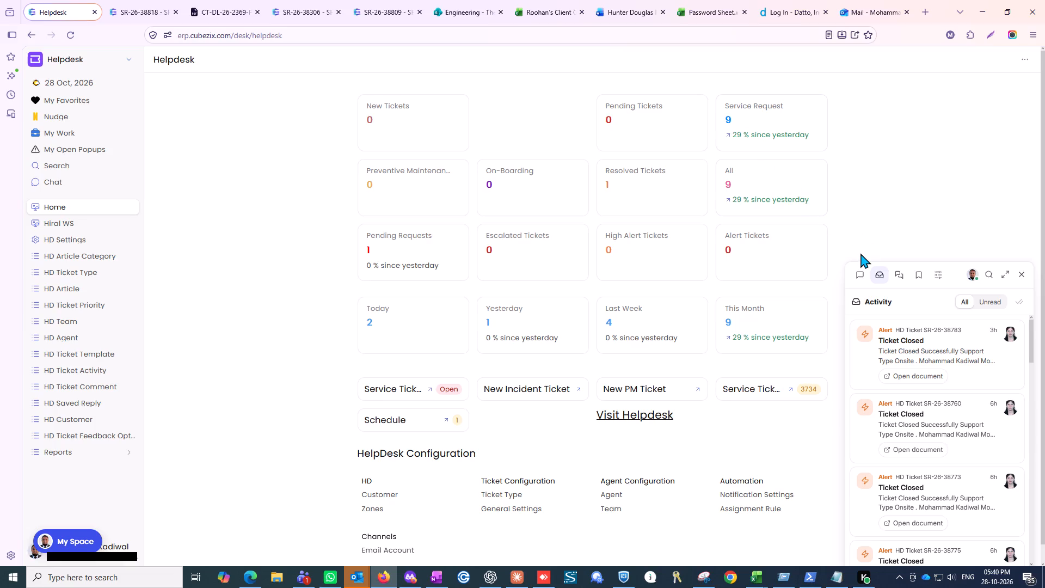
left_click(1025, 272)
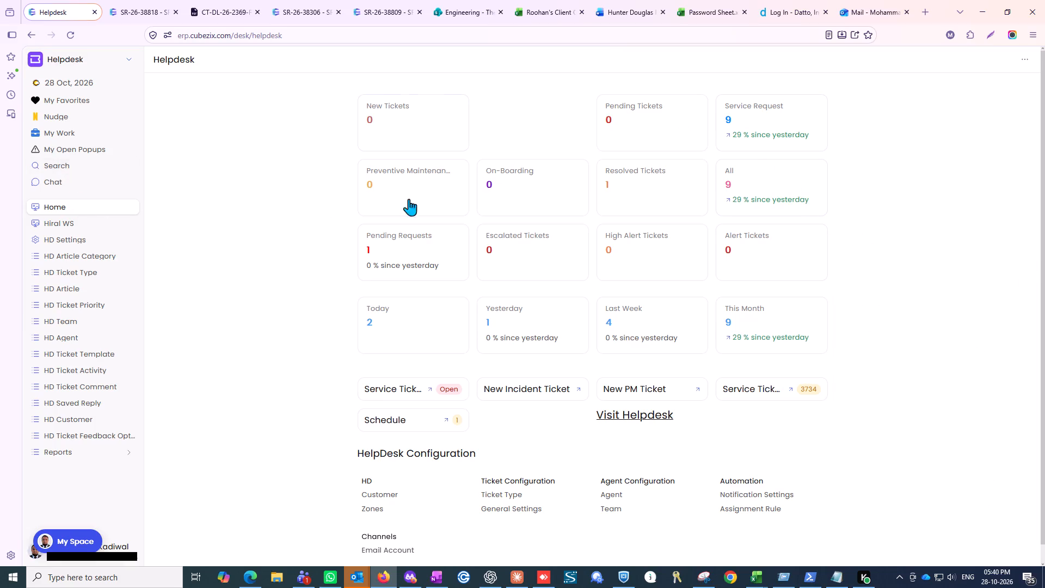
left_click(739, 107)
left_click(734, 113)
left_click(730, 115)
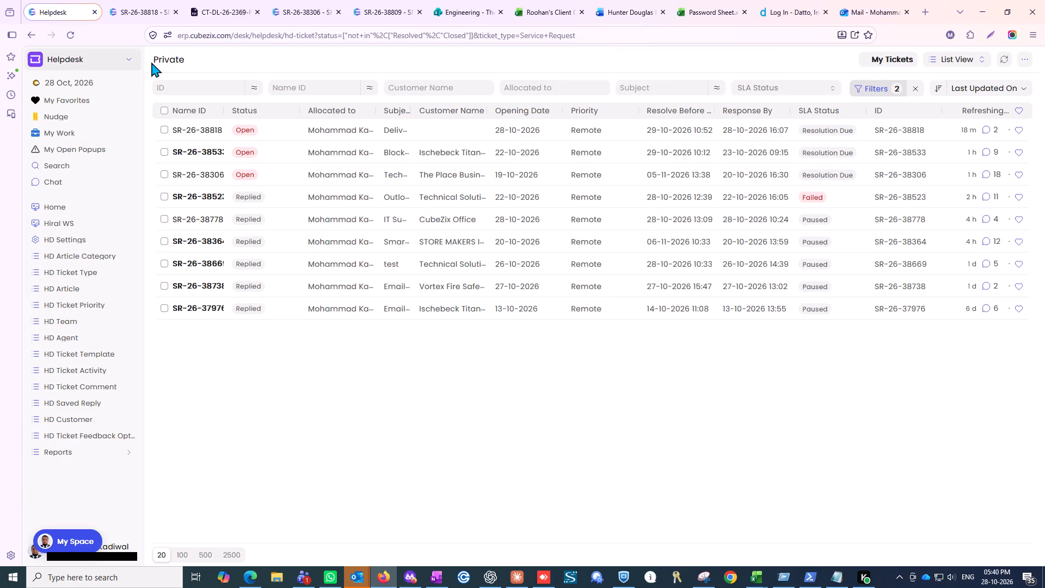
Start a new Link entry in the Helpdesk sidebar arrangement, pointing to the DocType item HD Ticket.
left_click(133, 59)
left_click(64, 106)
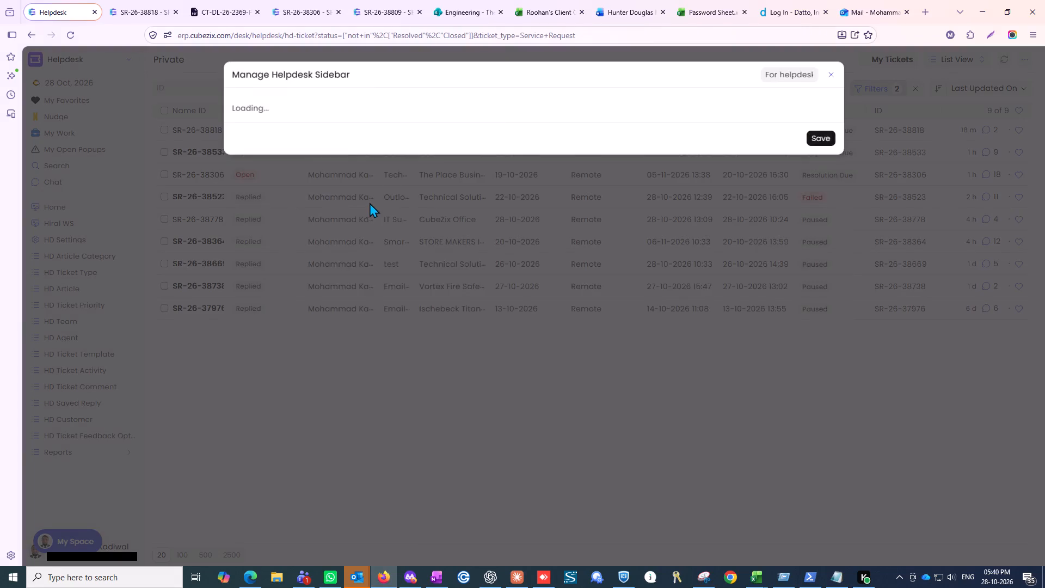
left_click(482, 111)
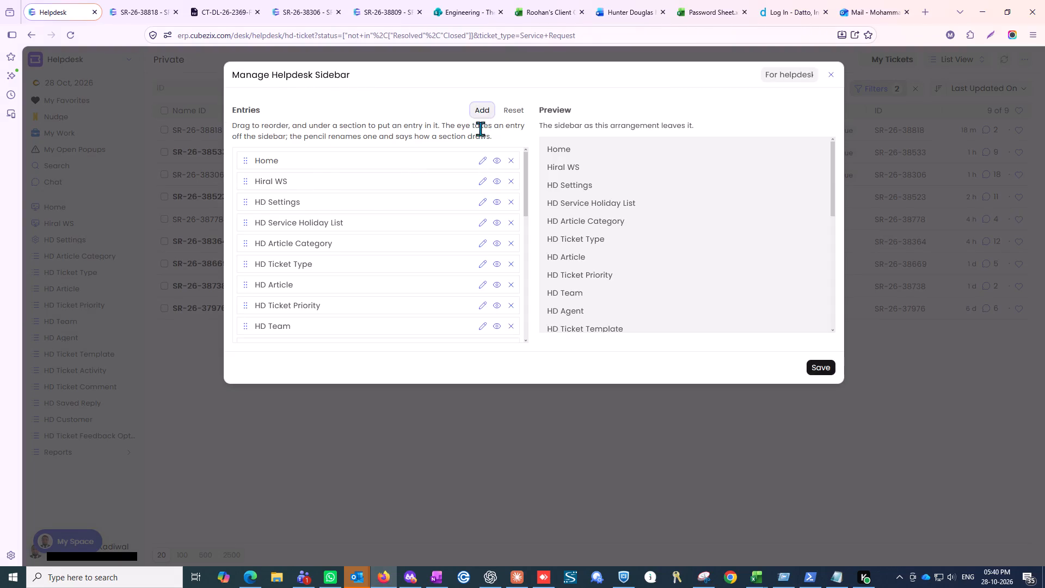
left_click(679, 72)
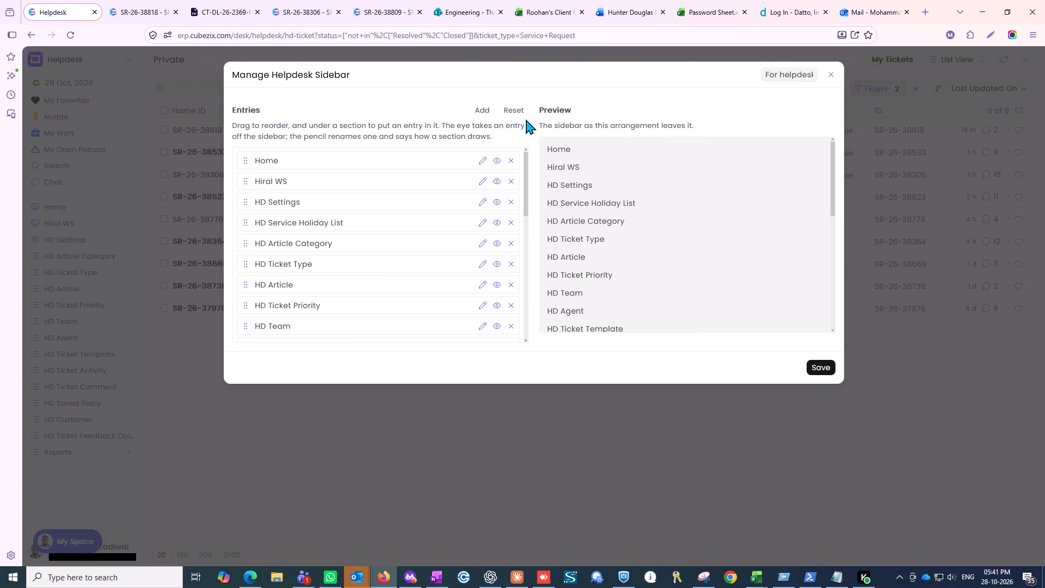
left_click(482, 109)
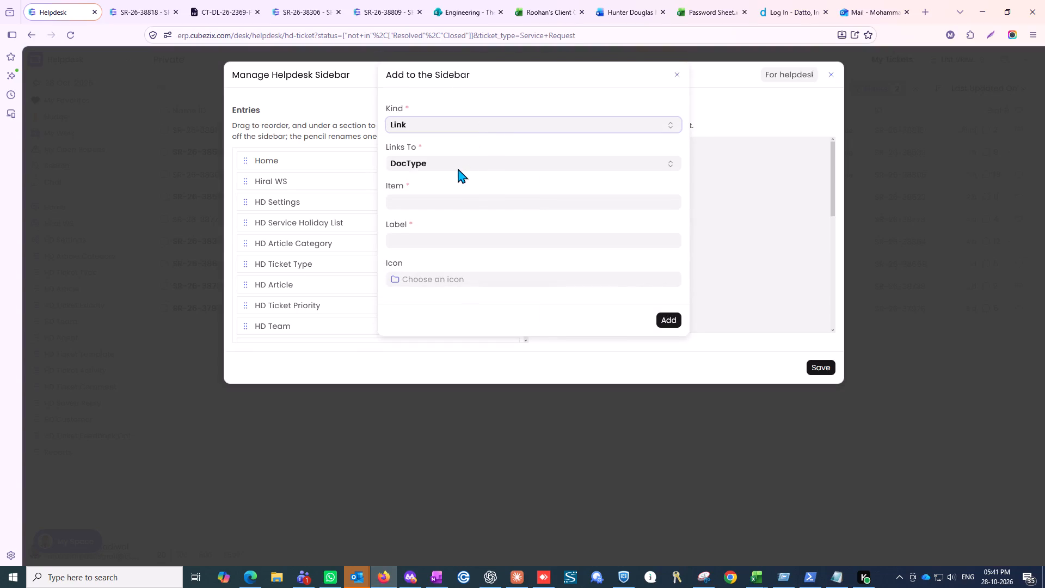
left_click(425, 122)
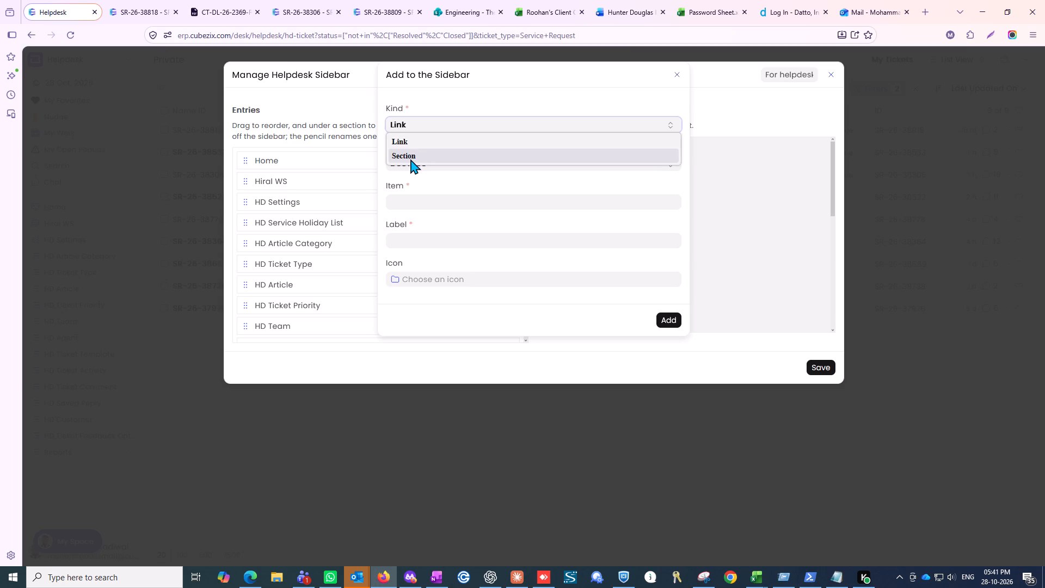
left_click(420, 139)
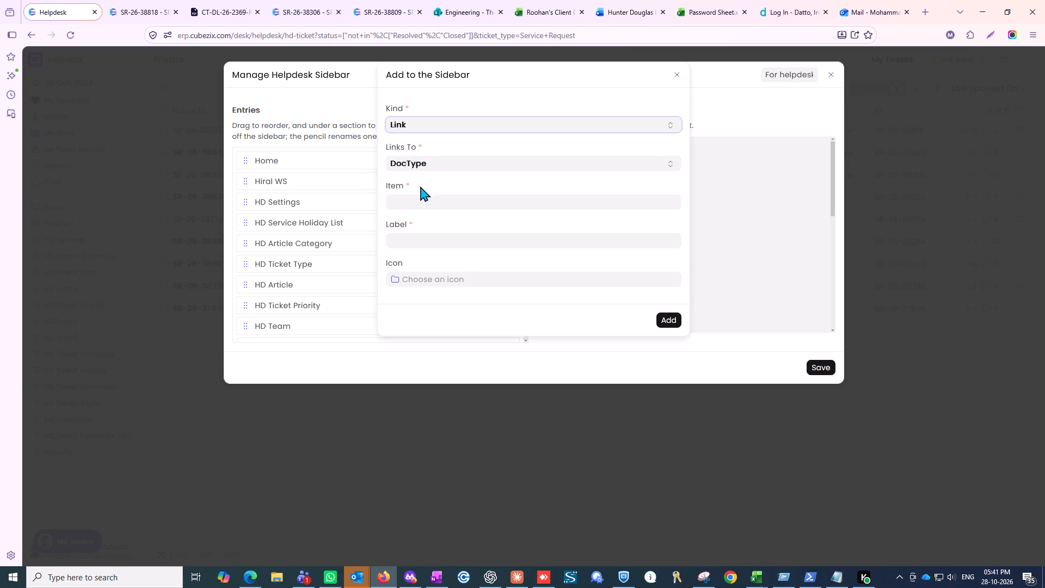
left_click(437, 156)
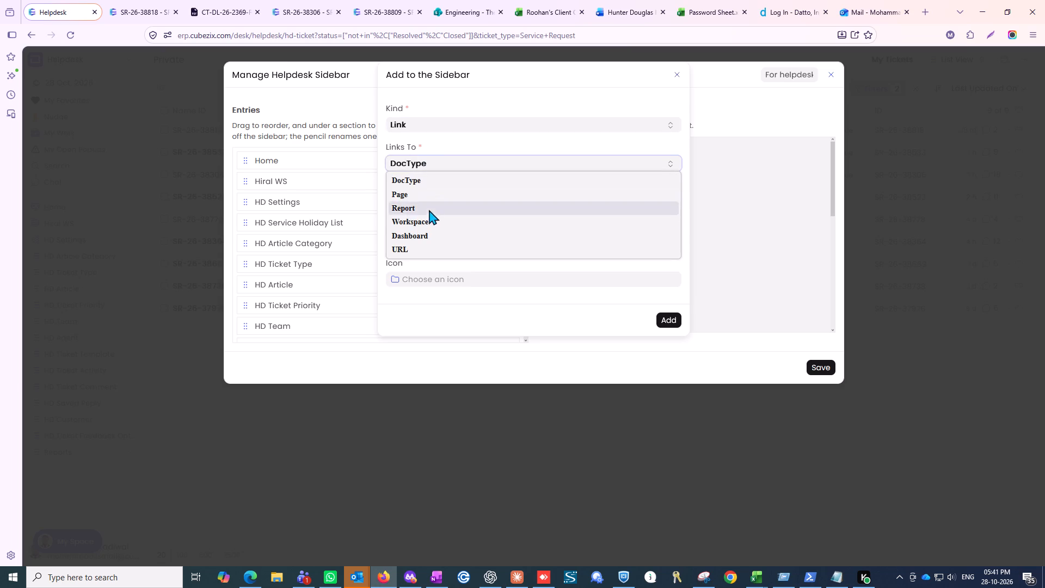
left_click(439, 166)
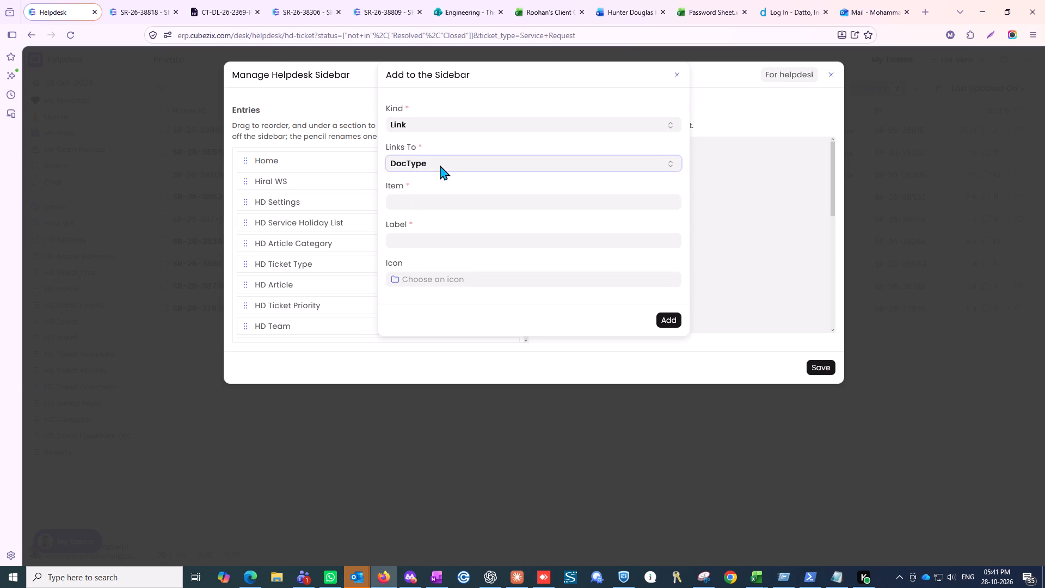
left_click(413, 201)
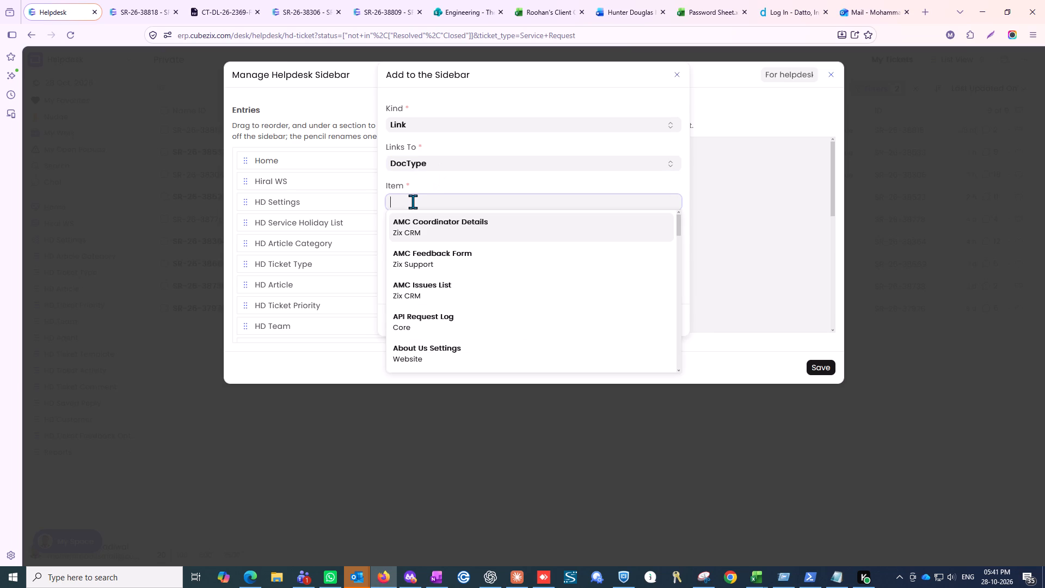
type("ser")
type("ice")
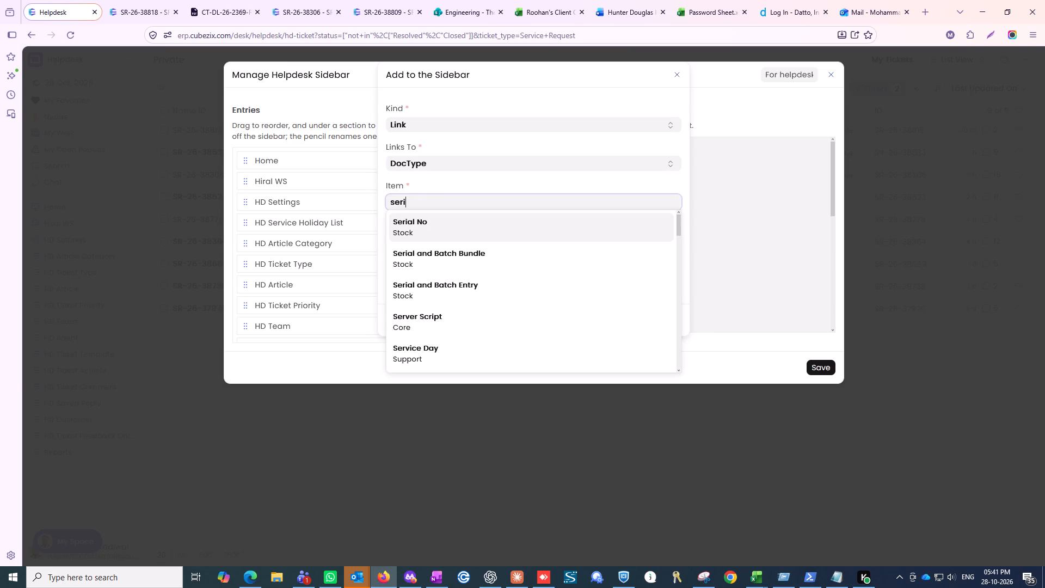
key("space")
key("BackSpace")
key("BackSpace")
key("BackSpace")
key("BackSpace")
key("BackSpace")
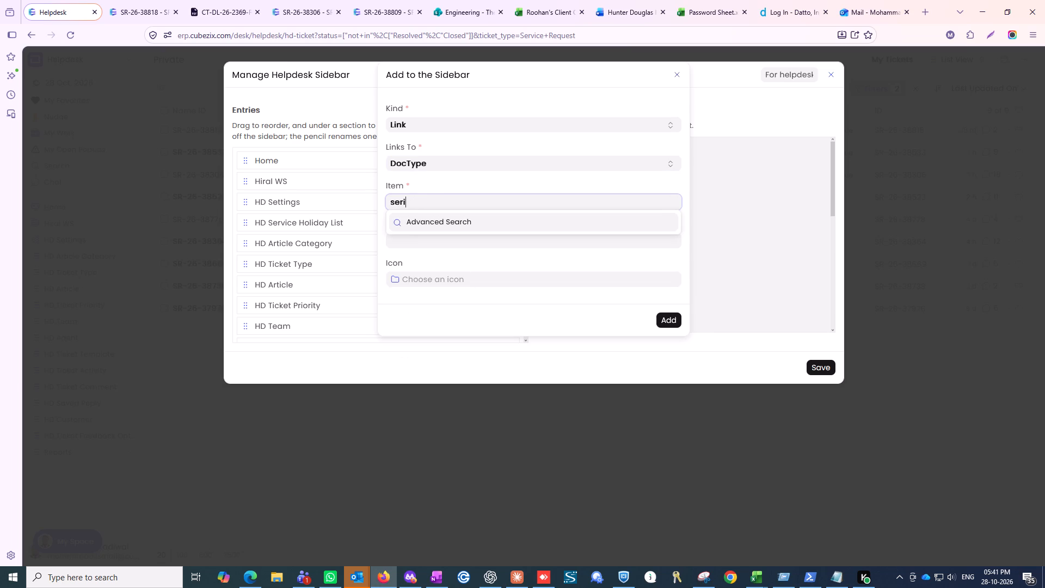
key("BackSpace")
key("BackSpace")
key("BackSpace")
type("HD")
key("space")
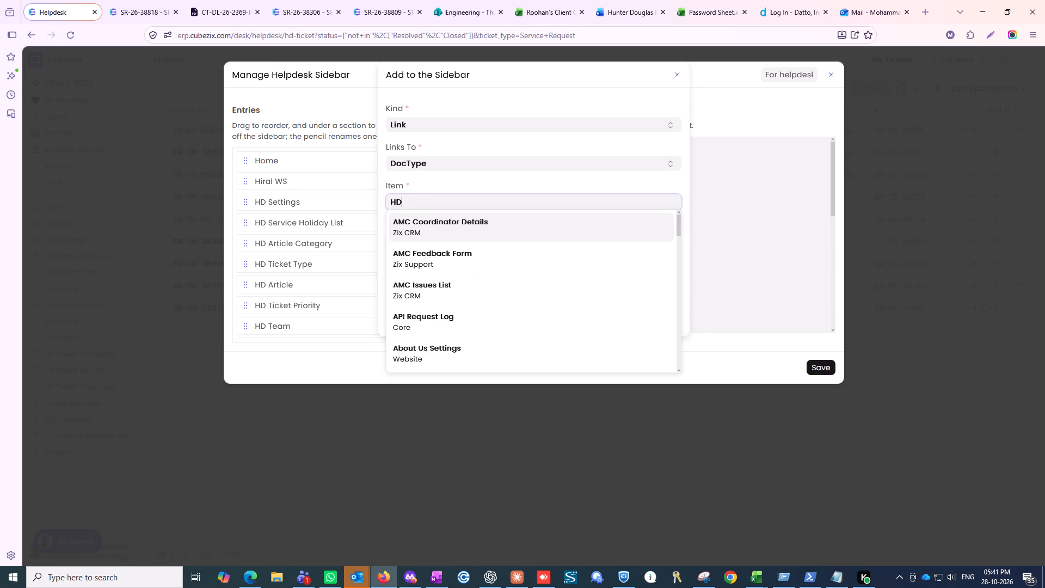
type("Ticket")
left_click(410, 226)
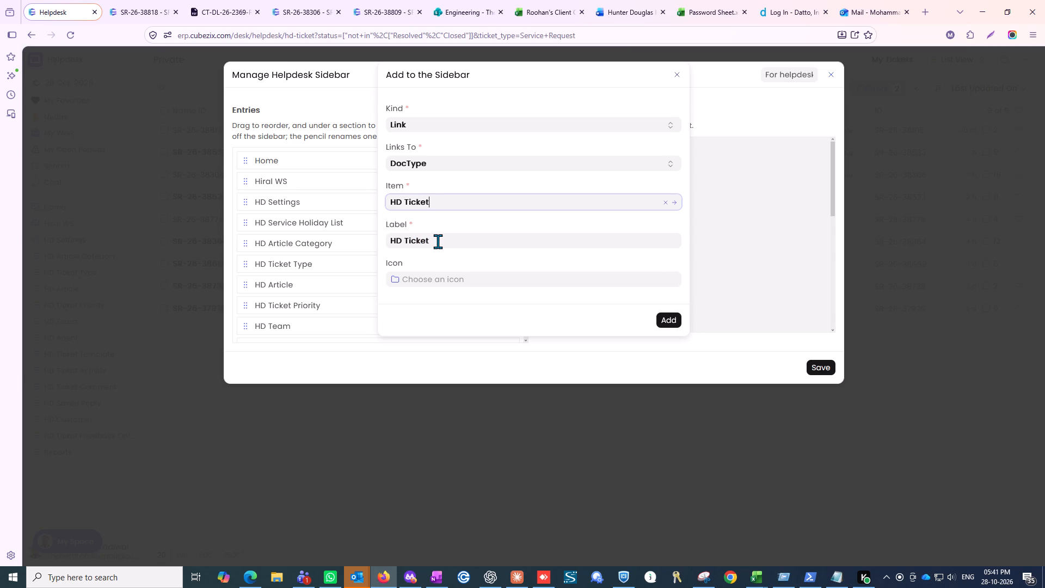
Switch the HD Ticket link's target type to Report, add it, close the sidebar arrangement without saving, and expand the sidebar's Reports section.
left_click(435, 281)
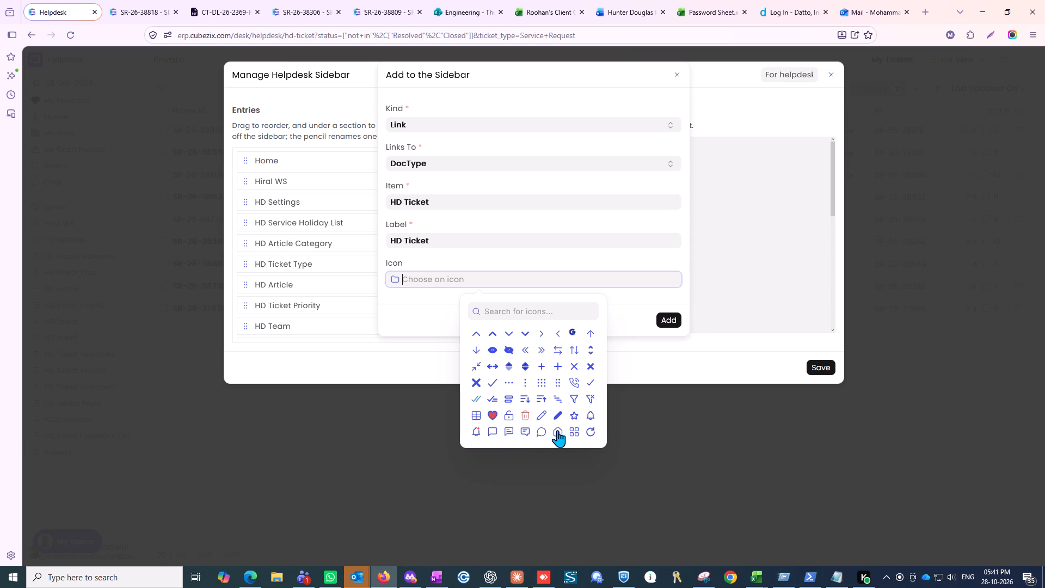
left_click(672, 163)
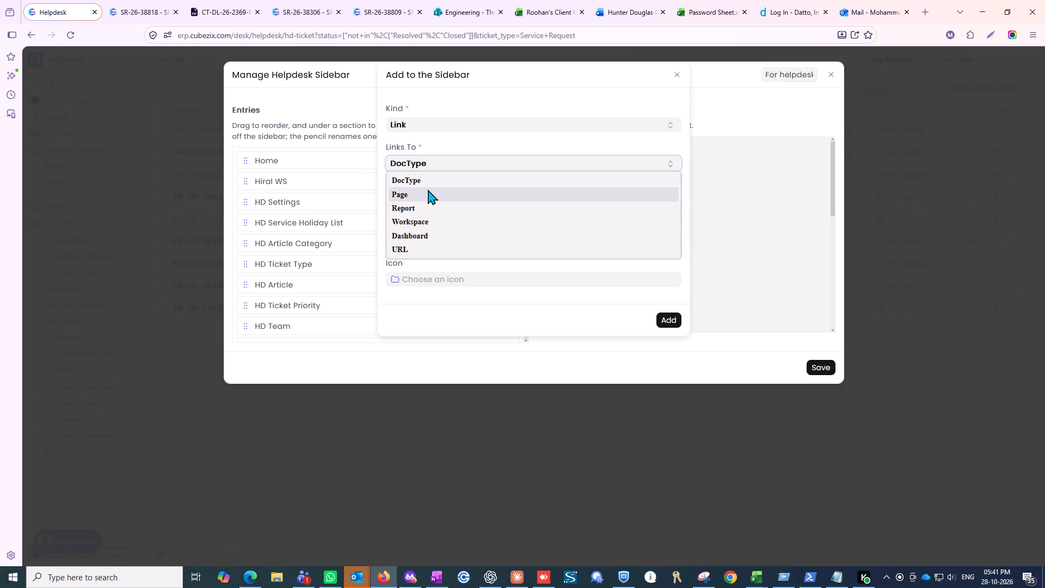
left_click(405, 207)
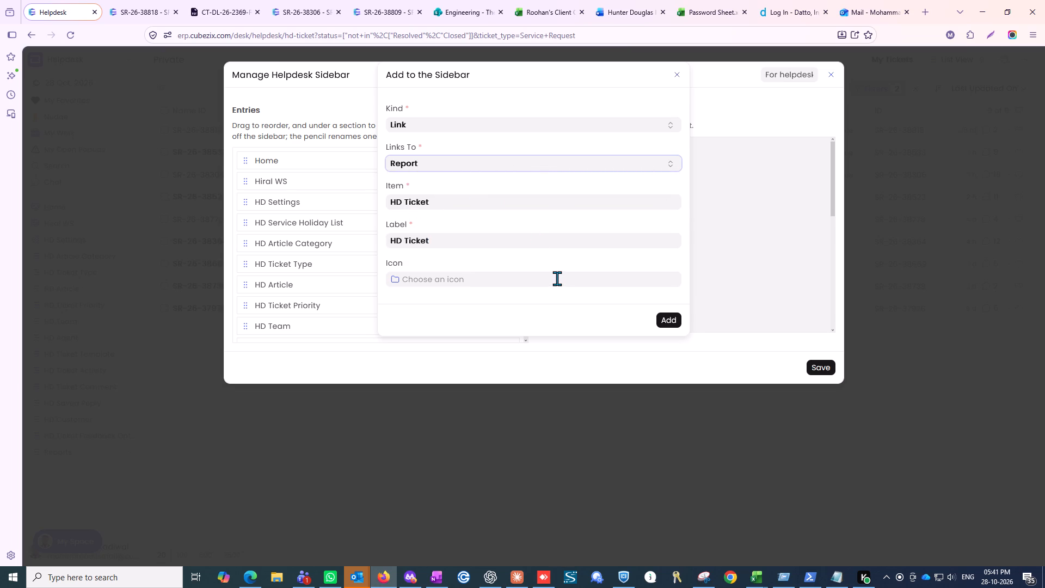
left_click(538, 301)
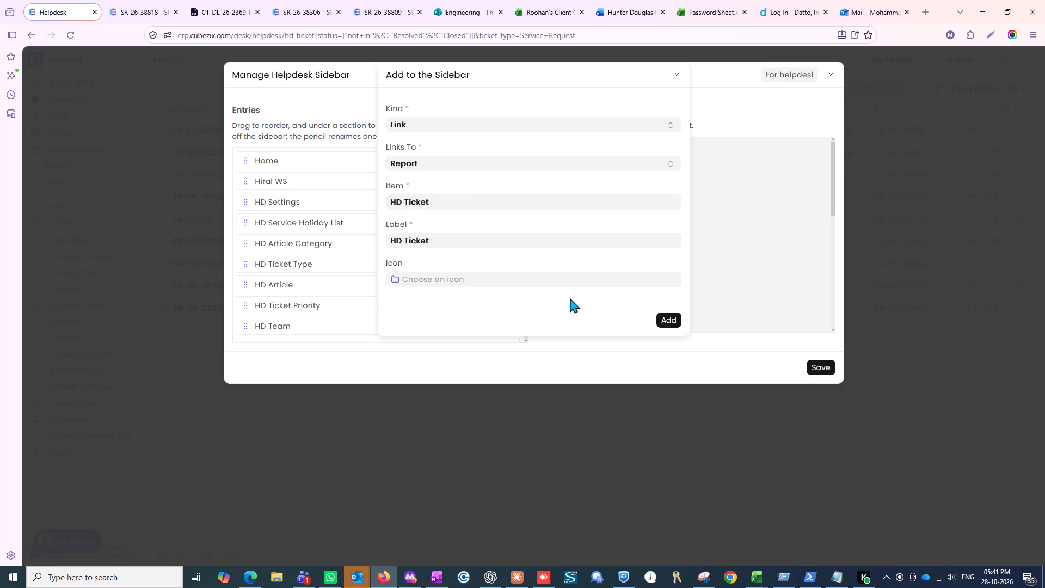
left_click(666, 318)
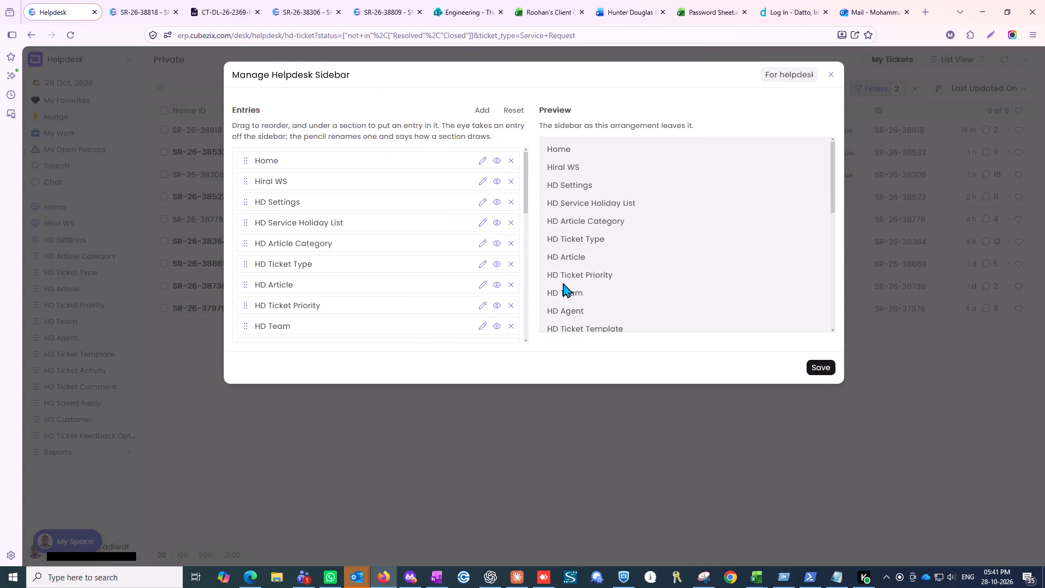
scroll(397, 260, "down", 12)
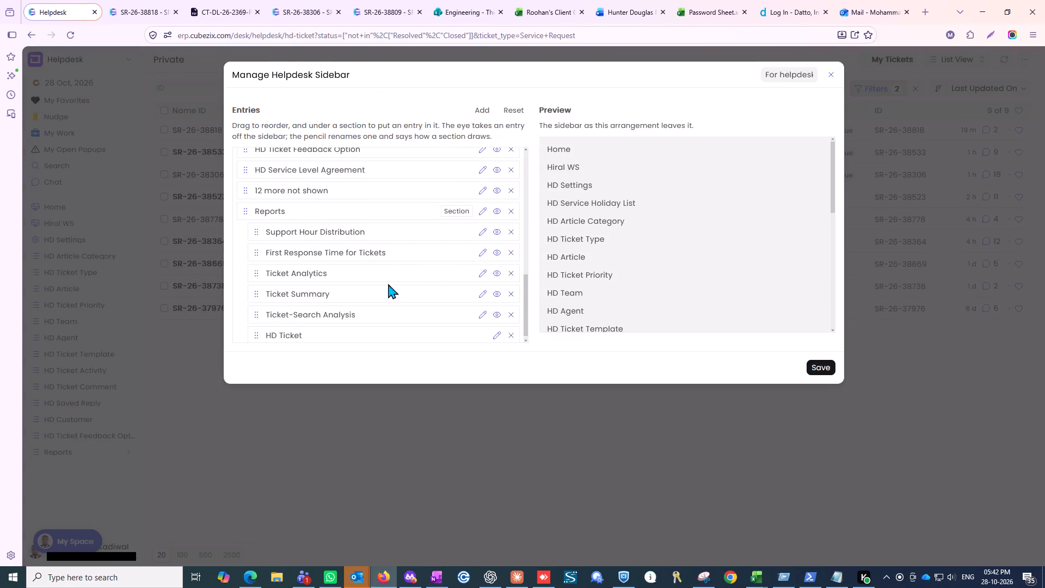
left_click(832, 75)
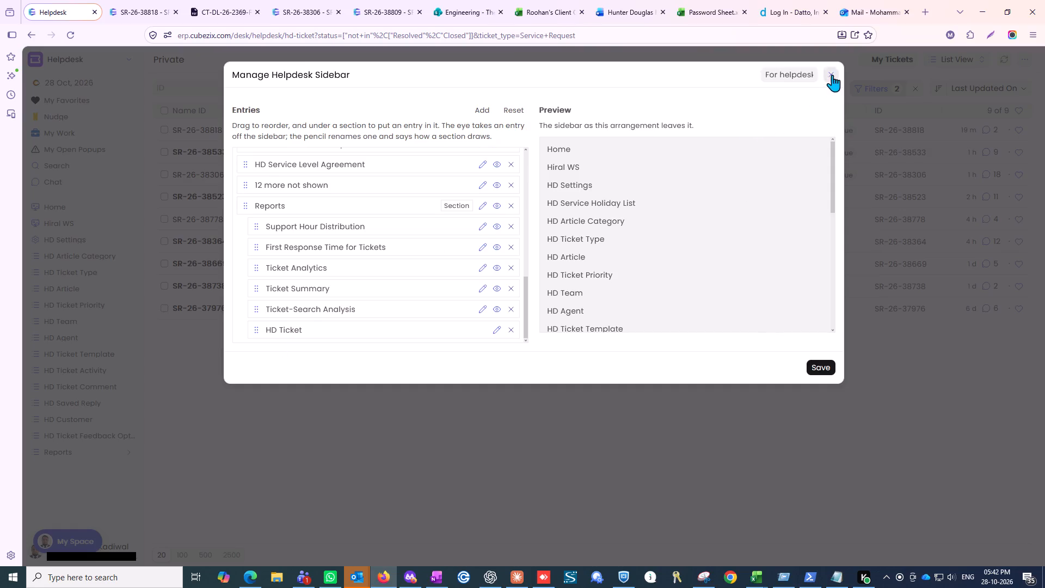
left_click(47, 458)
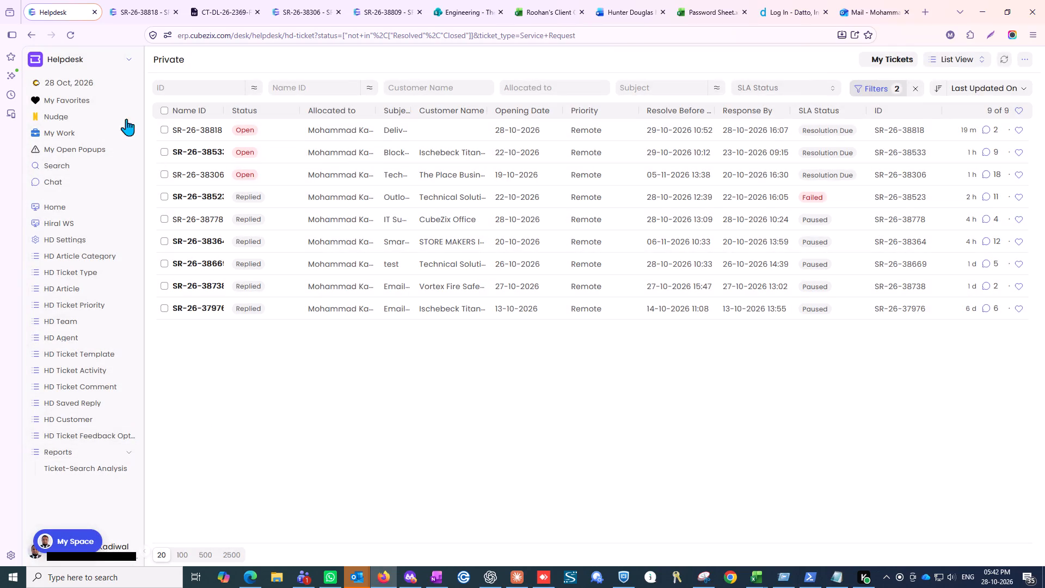
Add a Link entry to the Helpdesk sidebar arrangement for the DocType HD Ticket, labelled HD Ticket.
left_click(134, 58)
left_click(64, 105)
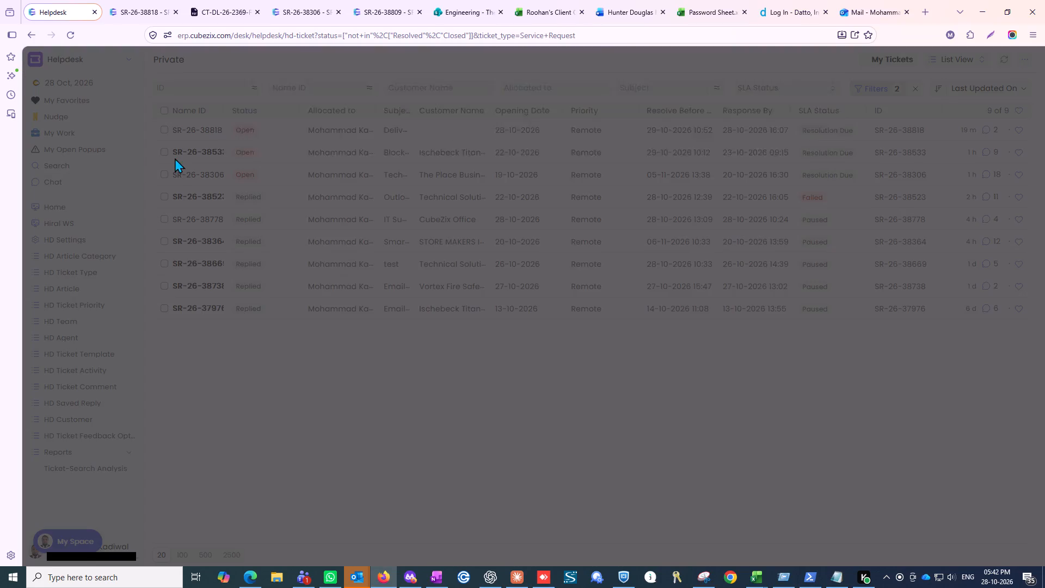
scroll(422, 213, "down", 14)
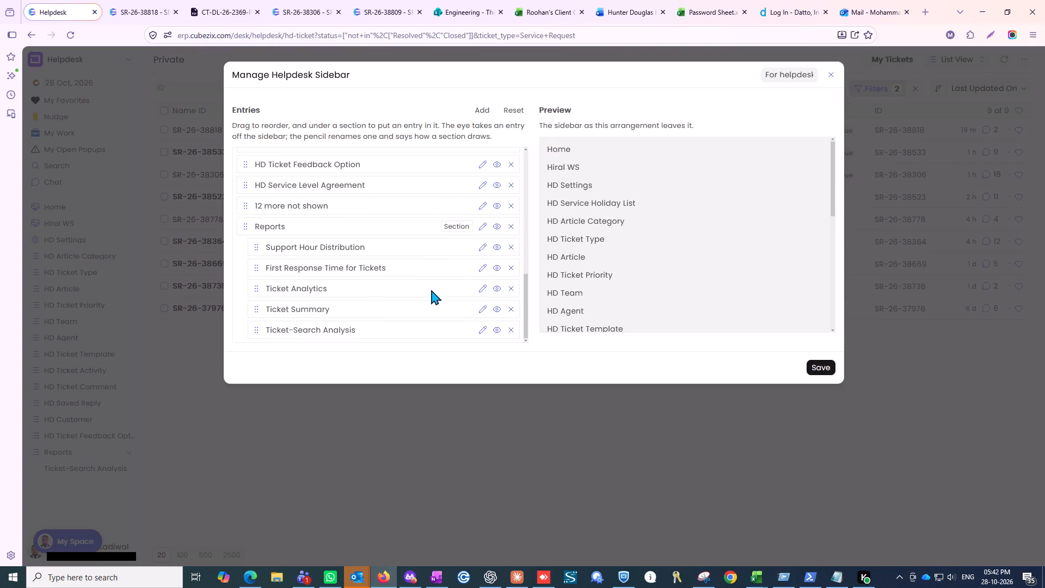
left_click(482, 115)
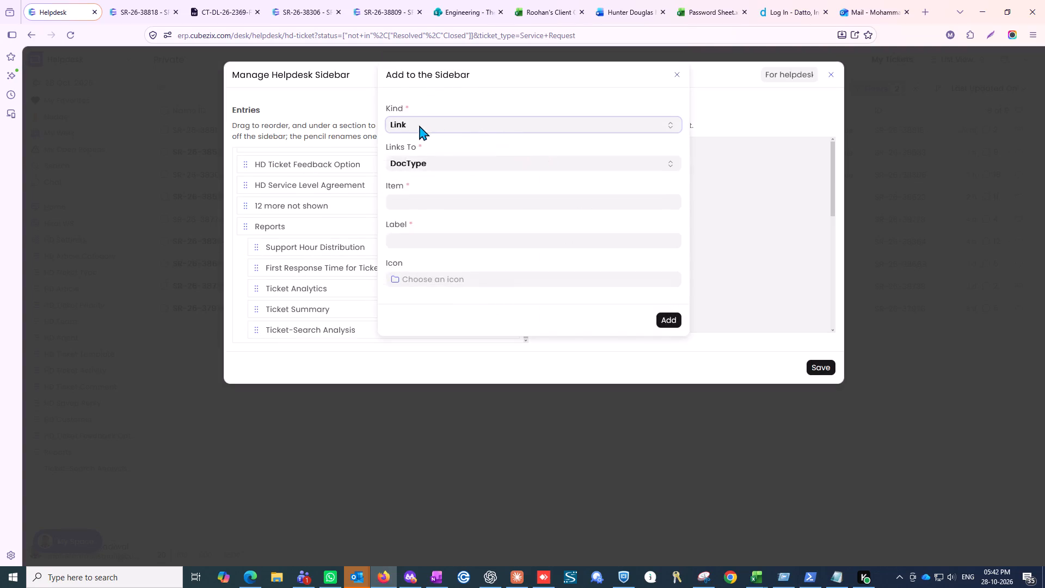
left_click(425, 201)
type("HD Ticket")
key("space")
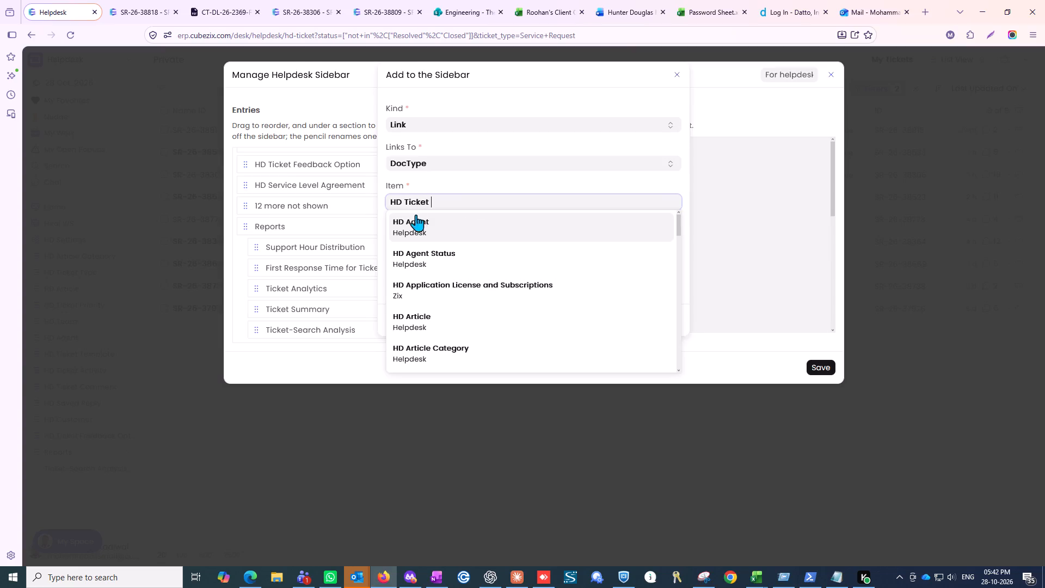
left_click(421, 222)
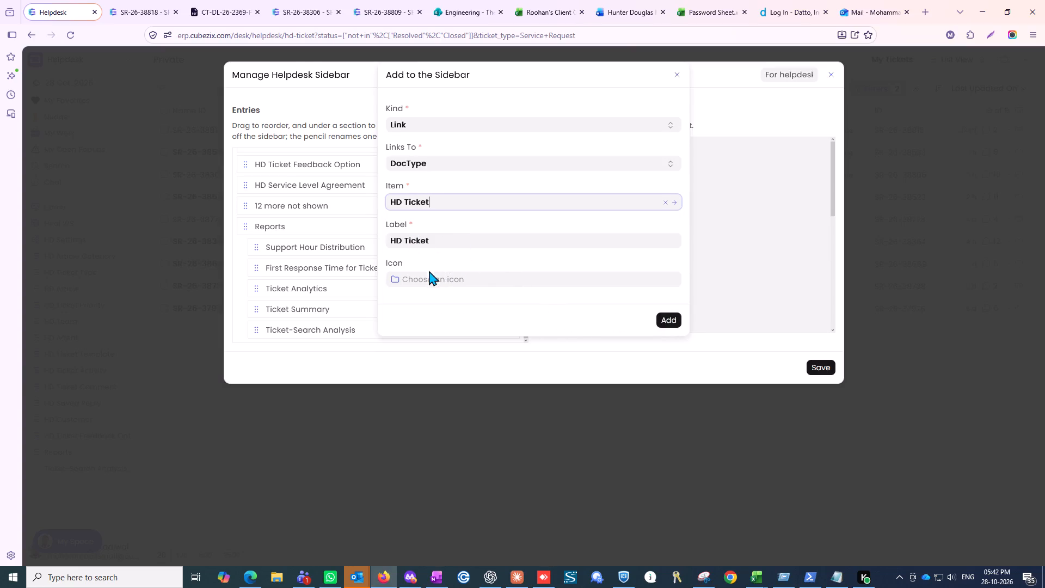
left_click(667, 320)
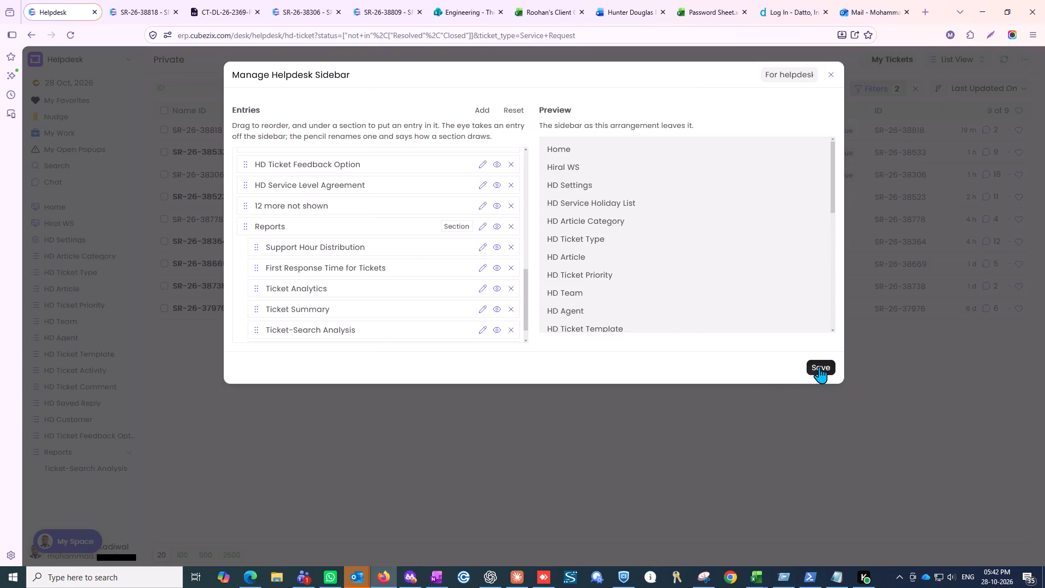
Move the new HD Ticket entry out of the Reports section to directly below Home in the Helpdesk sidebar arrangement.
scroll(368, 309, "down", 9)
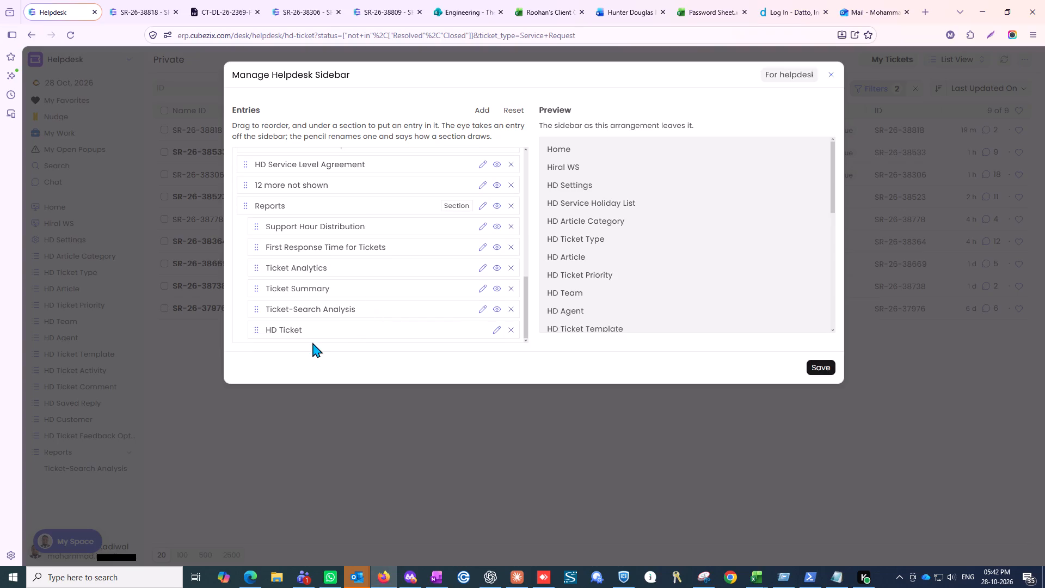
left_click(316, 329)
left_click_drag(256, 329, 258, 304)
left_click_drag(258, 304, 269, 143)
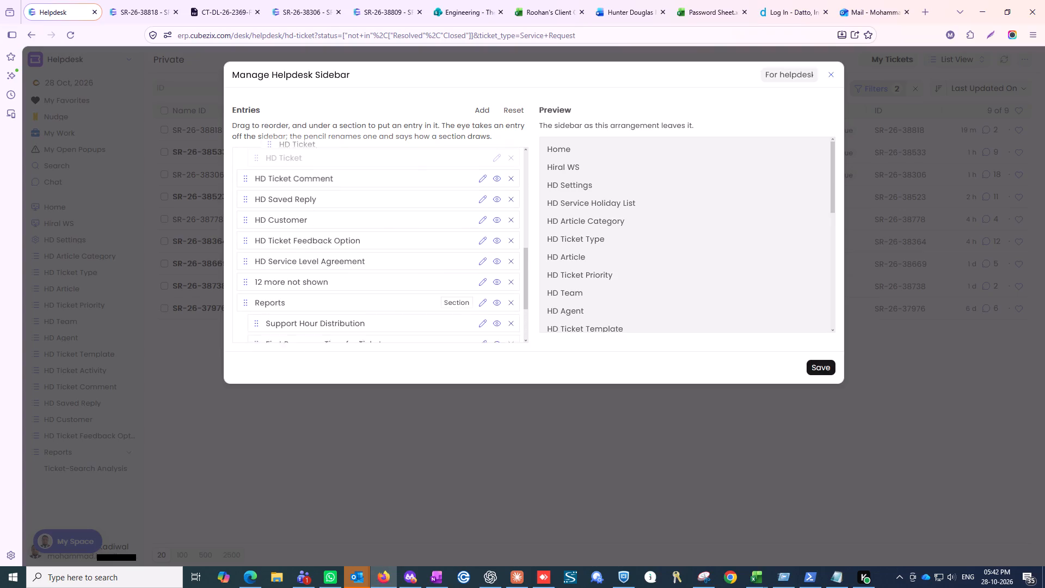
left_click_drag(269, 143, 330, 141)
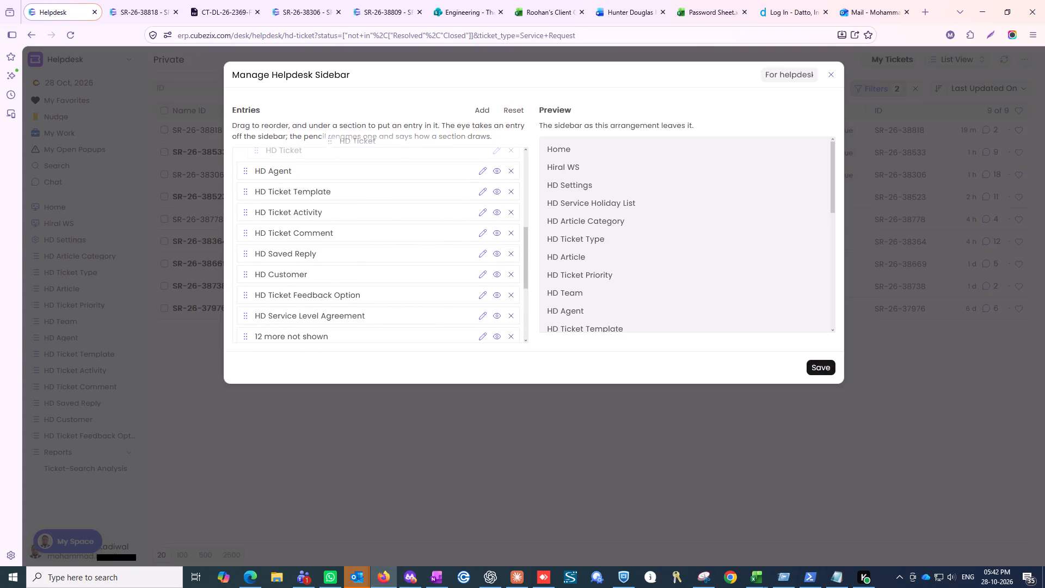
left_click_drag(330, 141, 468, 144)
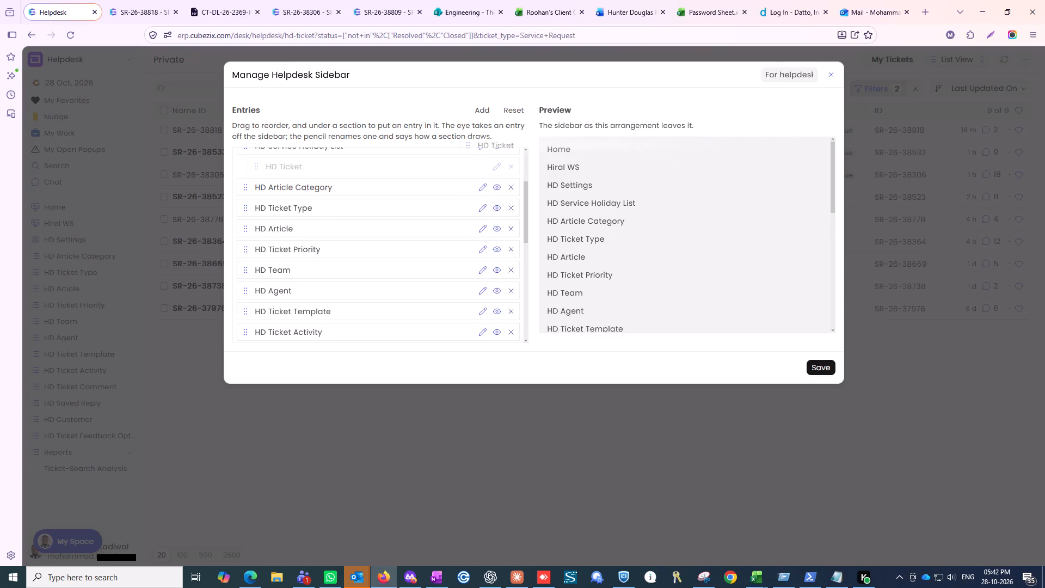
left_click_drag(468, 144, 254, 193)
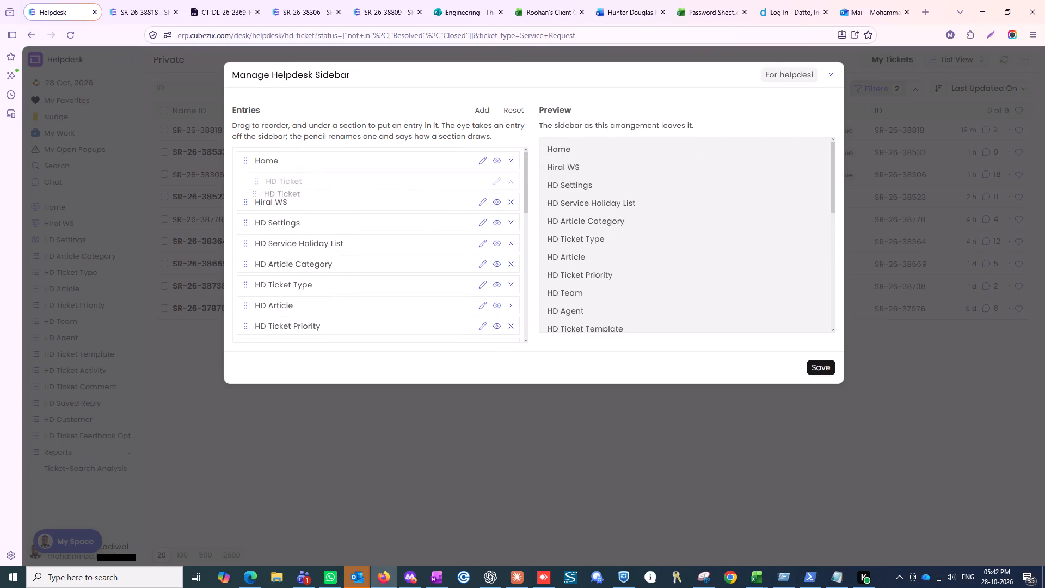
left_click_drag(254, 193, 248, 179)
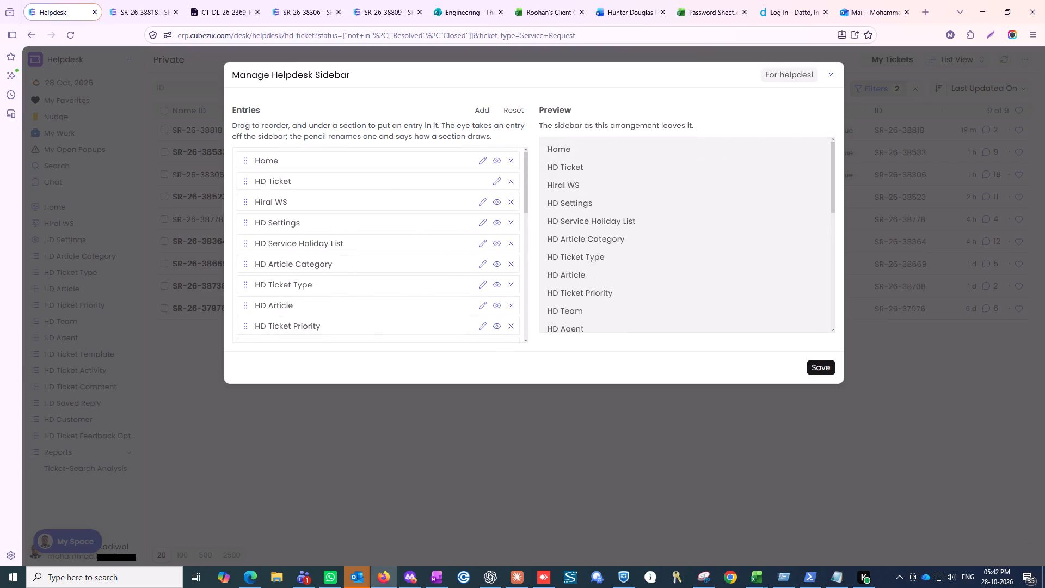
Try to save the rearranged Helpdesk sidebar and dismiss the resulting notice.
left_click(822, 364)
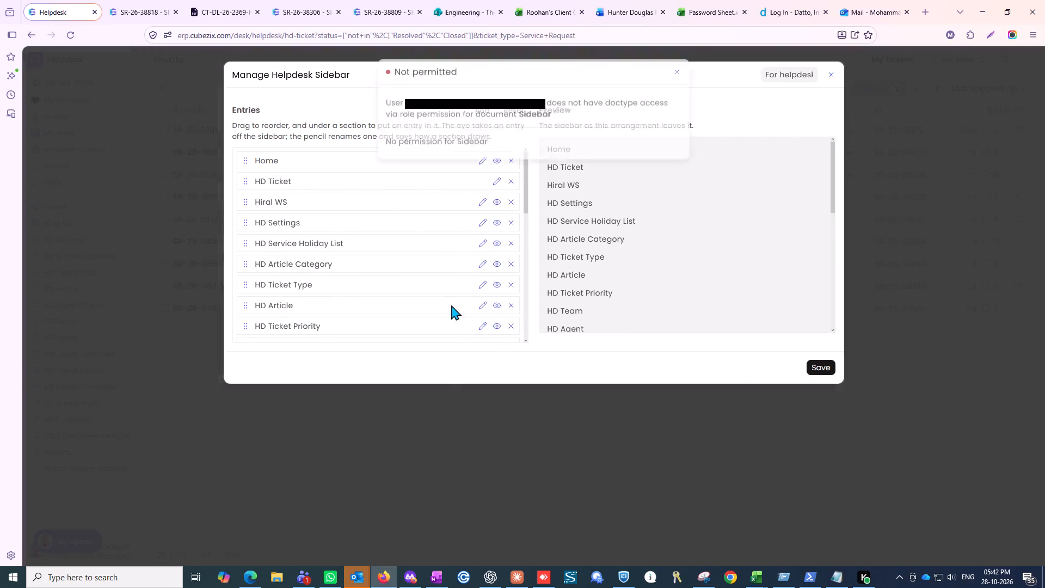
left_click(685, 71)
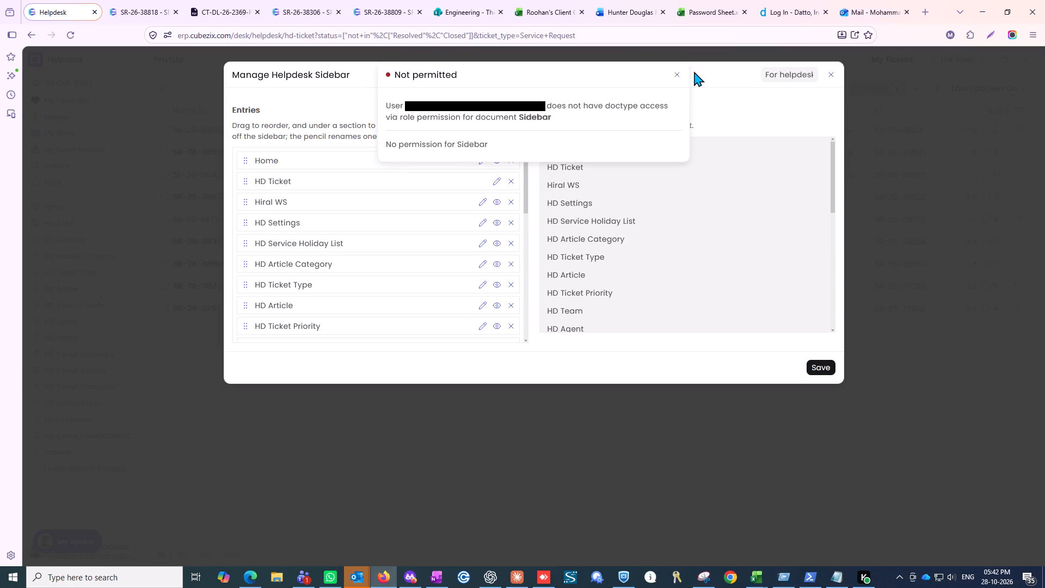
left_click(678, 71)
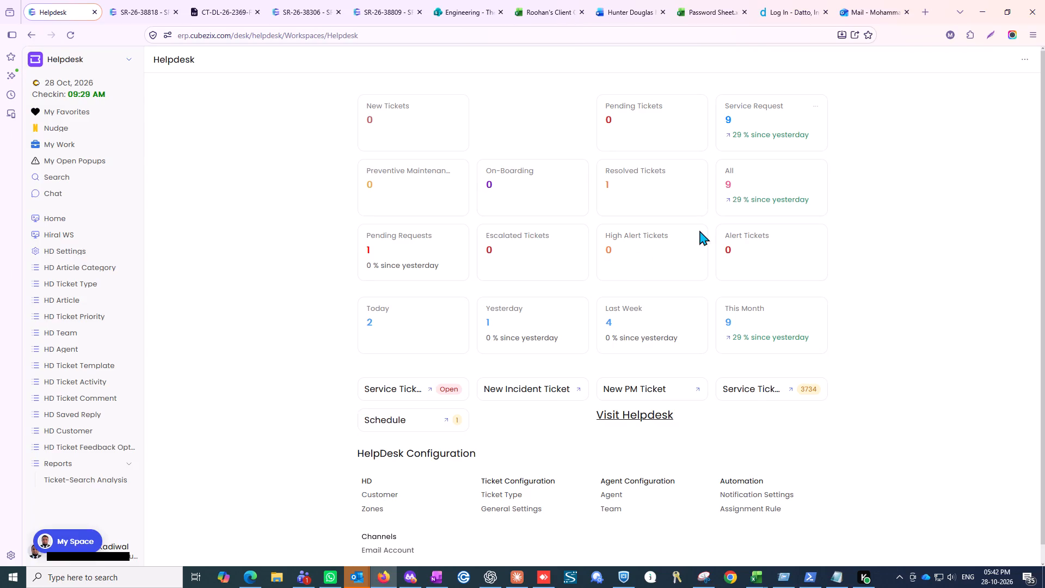
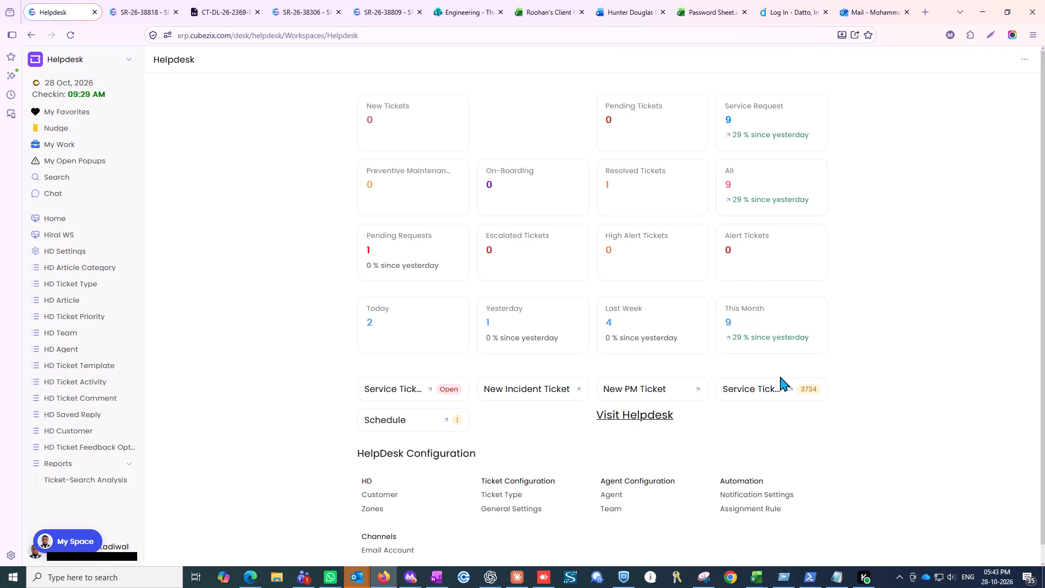
Open the list of tickets behind the Service Request count on the Helpdesk workspace.
left_click(729, 119)
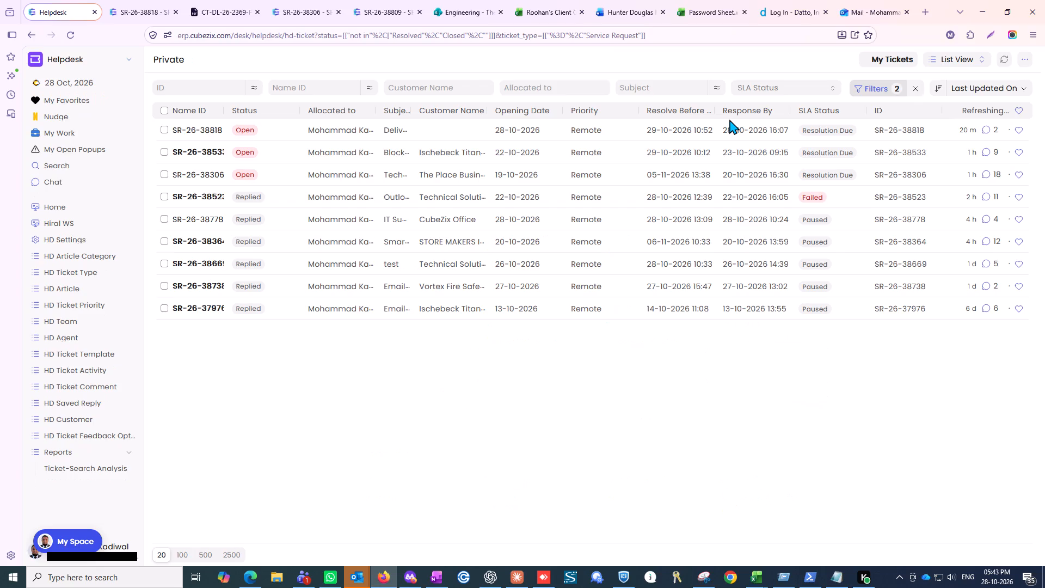
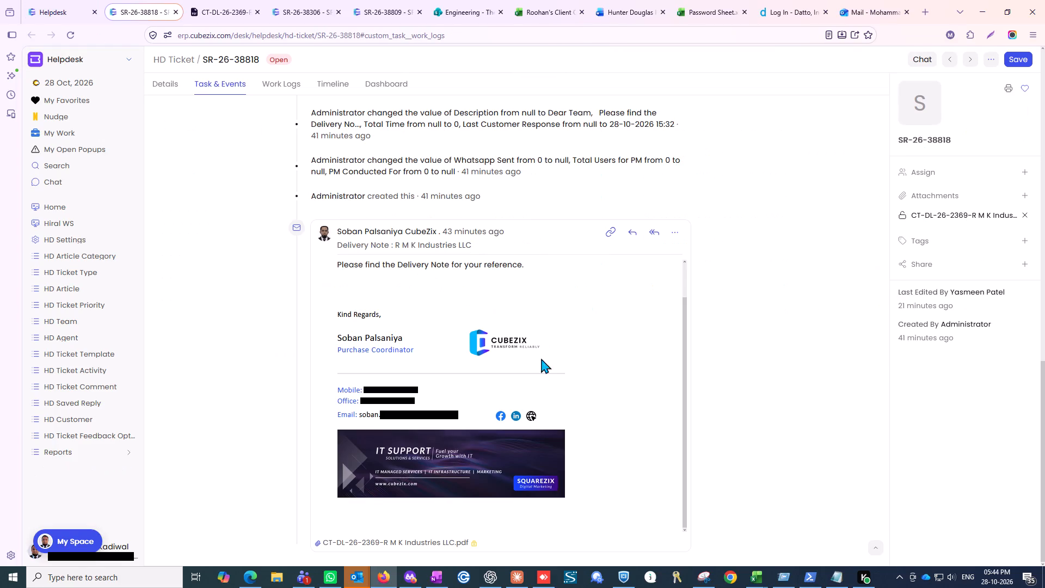
scroll(541, 358, "down", 7)
left_click(212, 7)
scroll(850, 217, "down", 4)
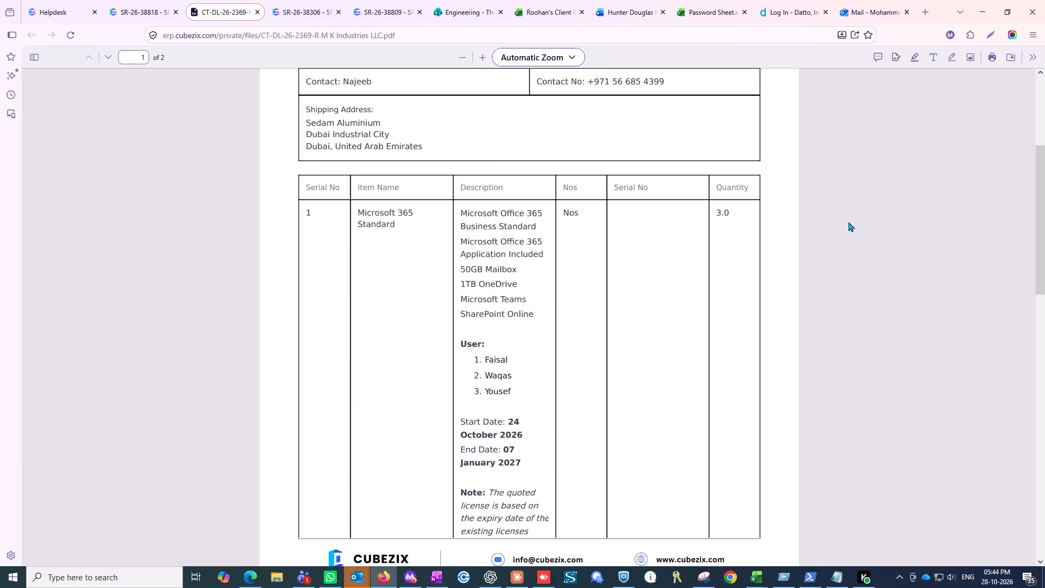
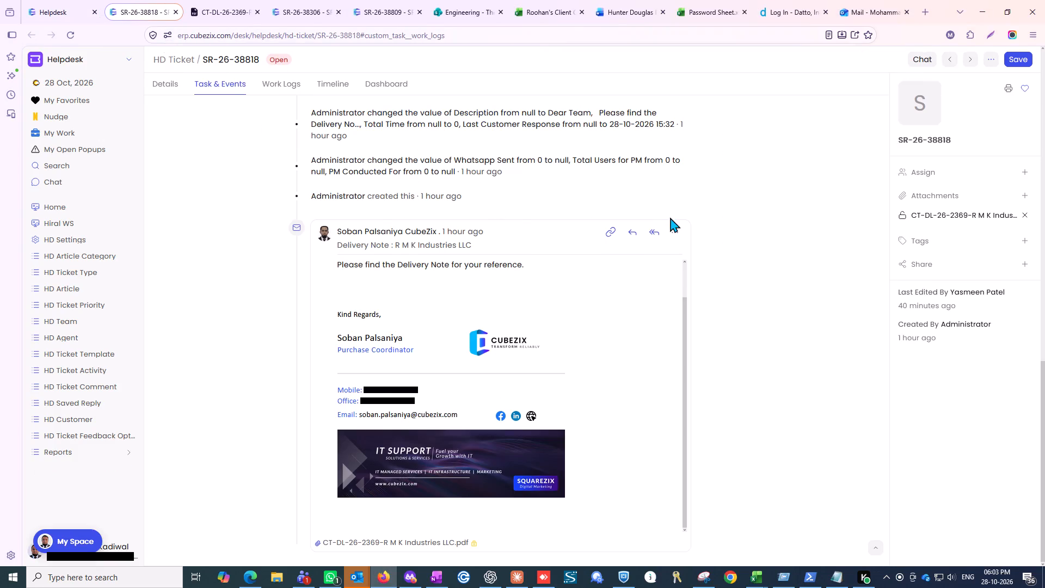
Start a reply to all recipients of the R M K Industries delivery note email, opening with the greeting "Dear Soban,".
left_click(658, 229)
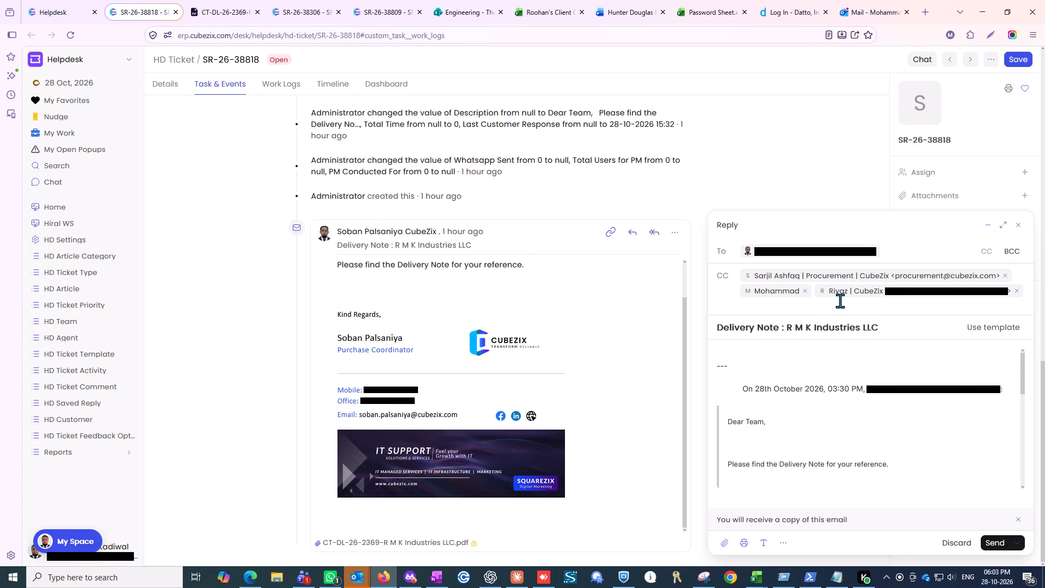
left_click(767, 293)
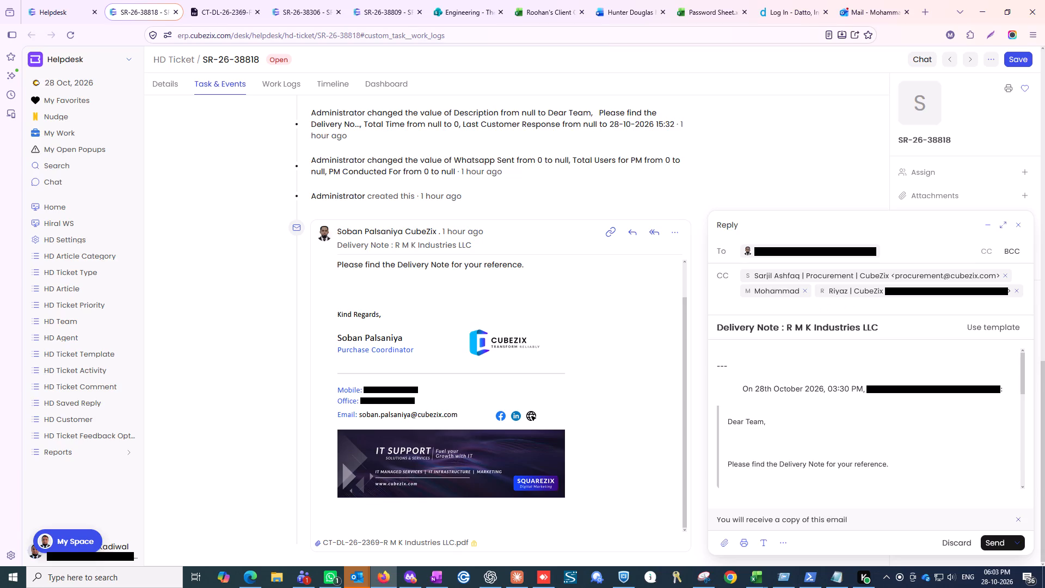
left_click(750, 348)
left_click(731, 351)
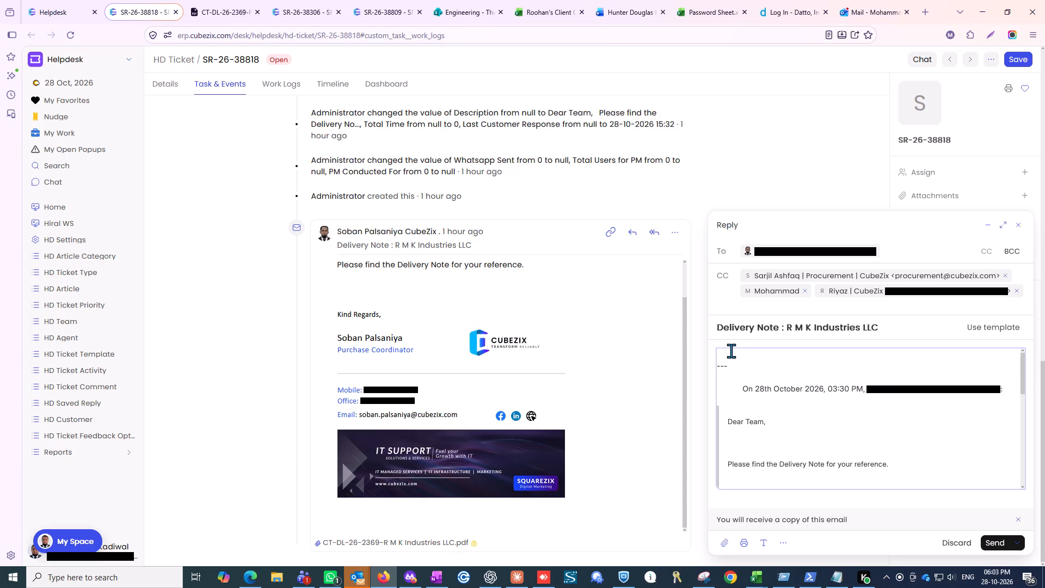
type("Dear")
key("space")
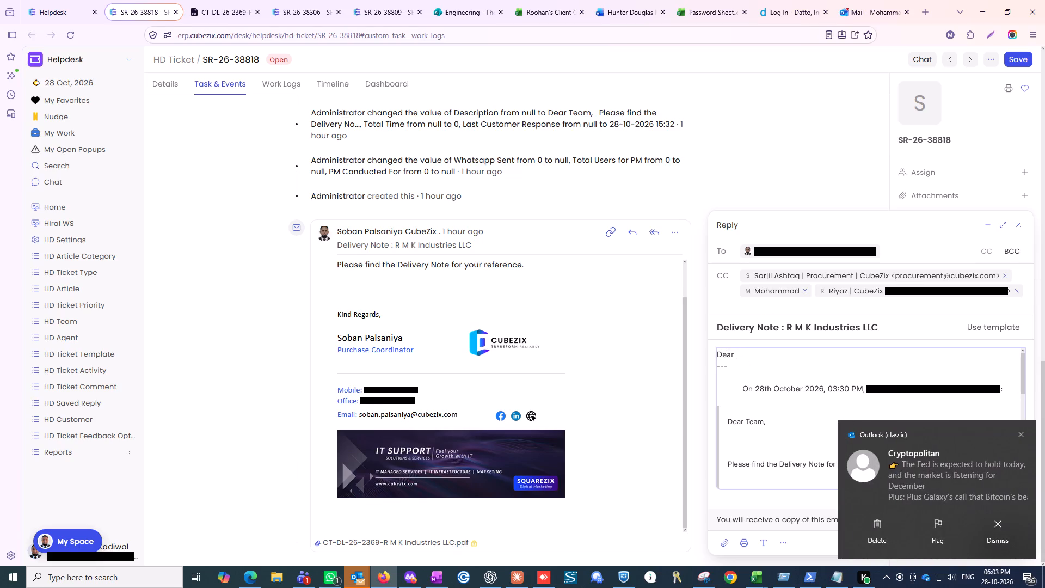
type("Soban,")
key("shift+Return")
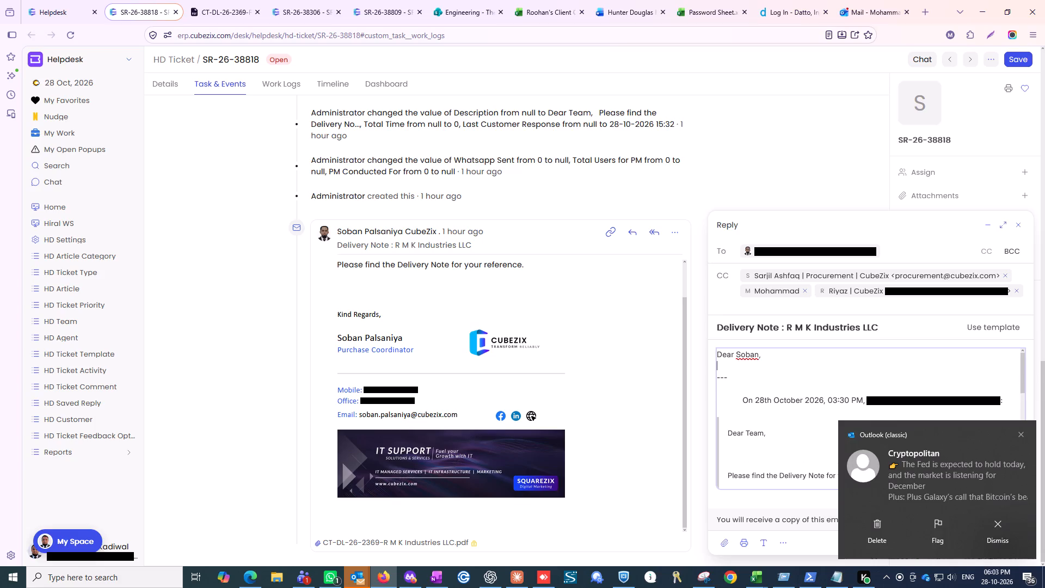
Begin the reply's body one blank line below the greeting with "AS discussed with", keeping space above the quoted message.
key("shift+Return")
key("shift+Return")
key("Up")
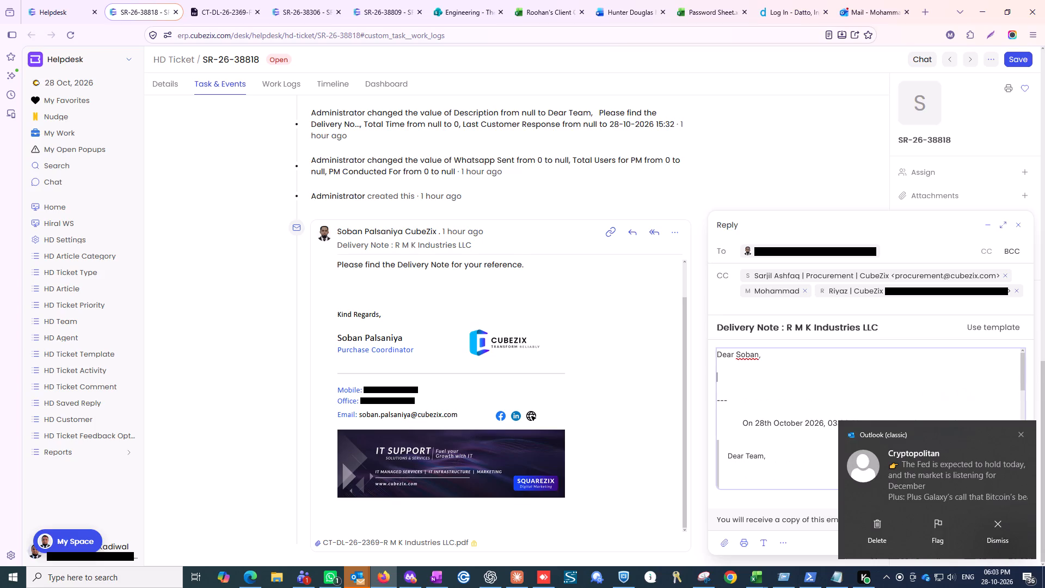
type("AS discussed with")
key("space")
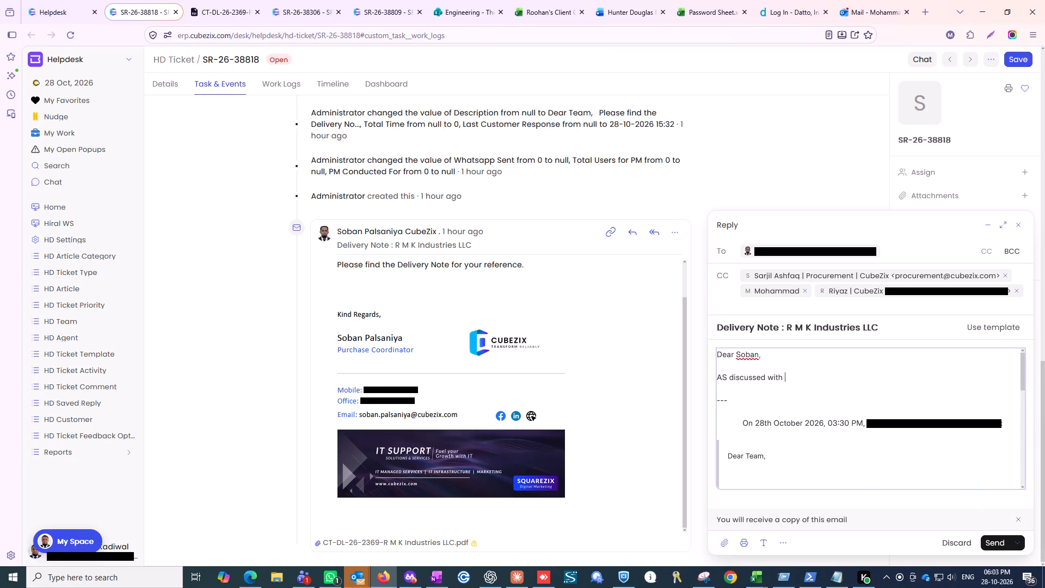
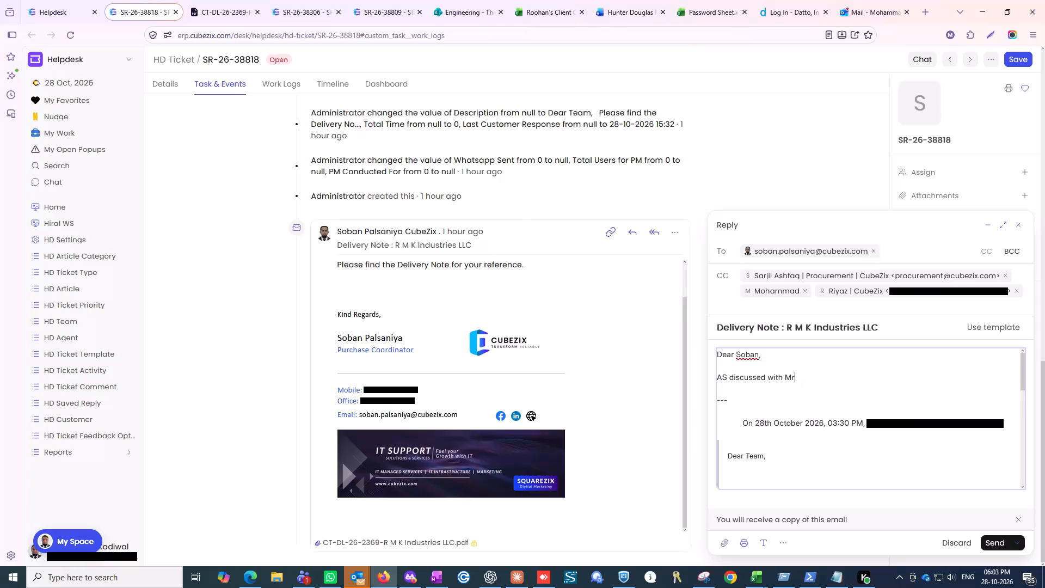
Continue the reply's opening sentence, stating that, as discussed with the customer contact, the license appears on their Office 365 tenant.
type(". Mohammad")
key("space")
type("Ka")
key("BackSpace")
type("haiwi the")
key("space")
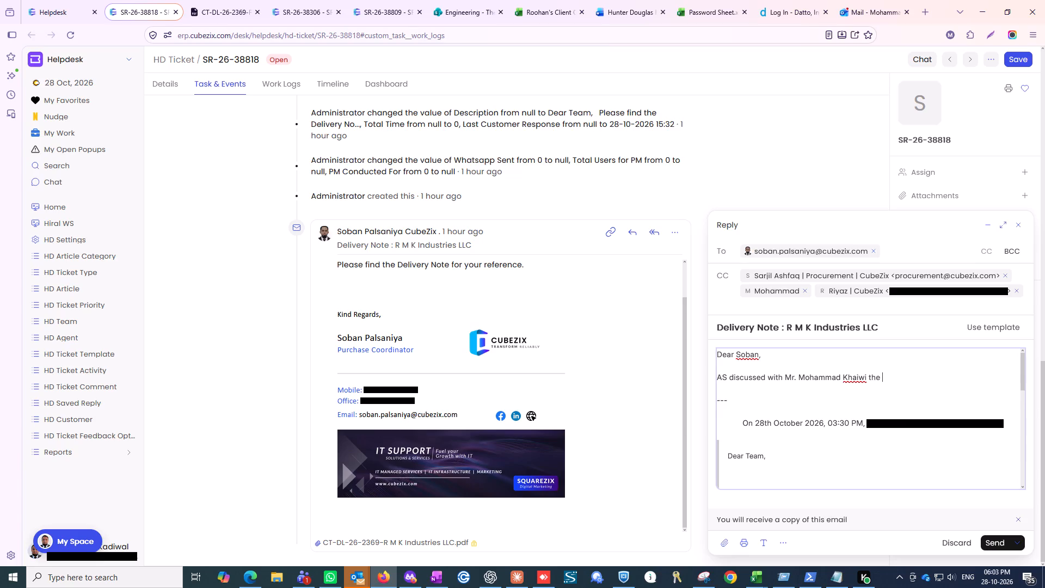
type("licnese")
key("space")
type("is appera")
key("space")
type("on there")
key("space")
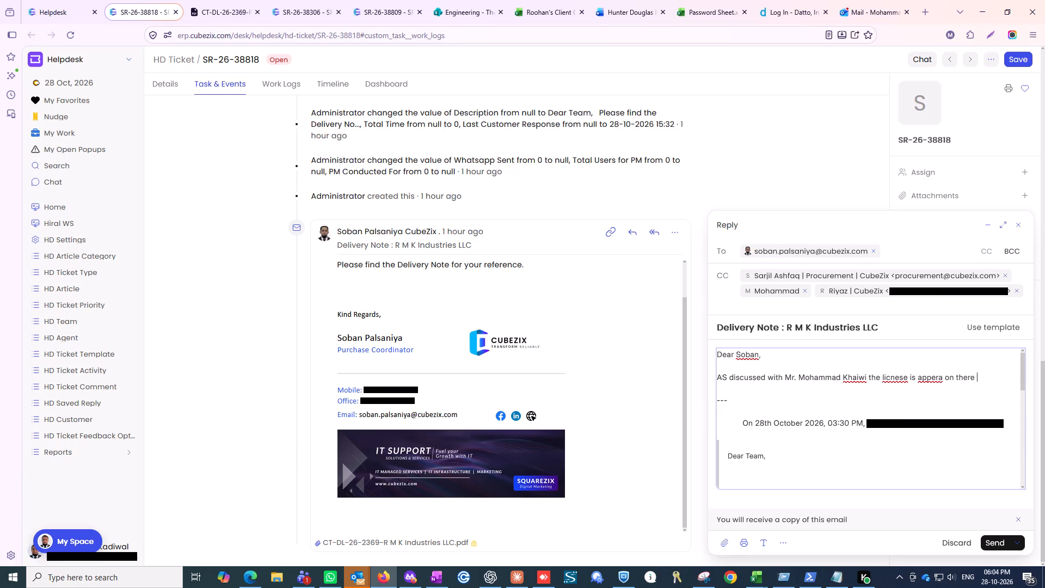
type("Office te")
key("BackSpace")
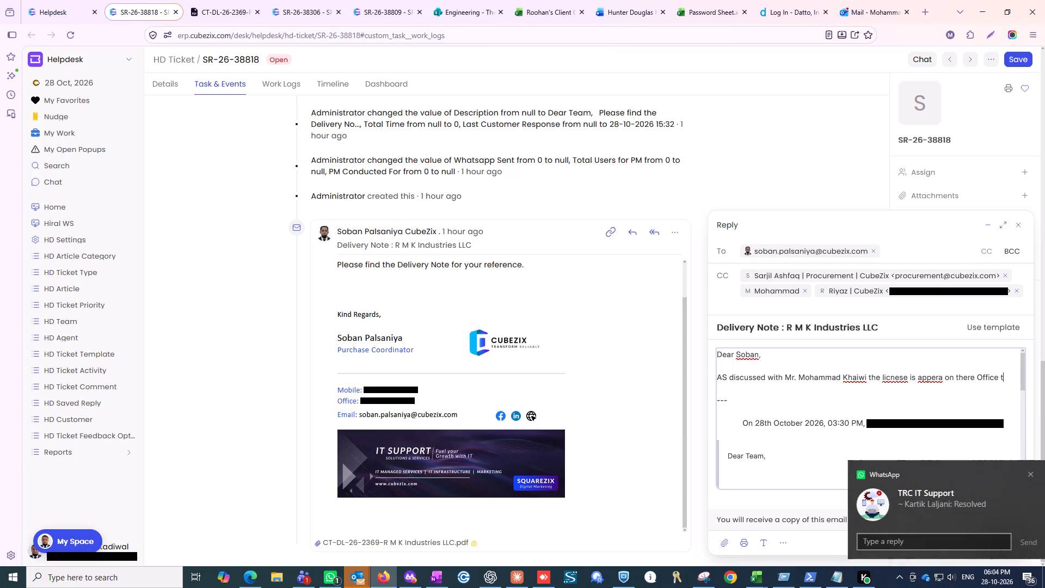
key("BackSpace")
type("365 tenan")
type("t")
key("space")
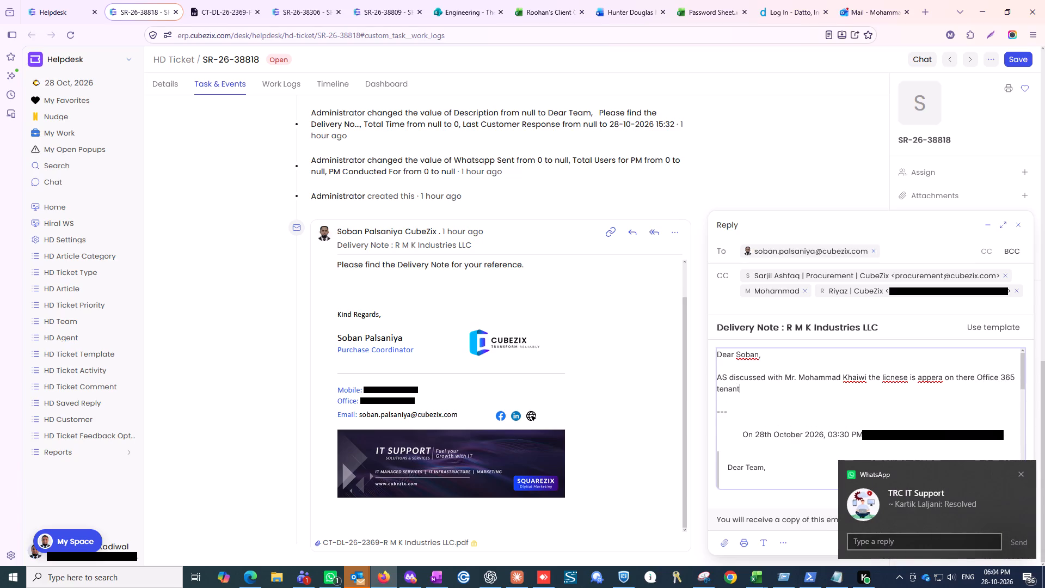
Add to the reply sentence "so now i am going to close this ticket and he confirm that".
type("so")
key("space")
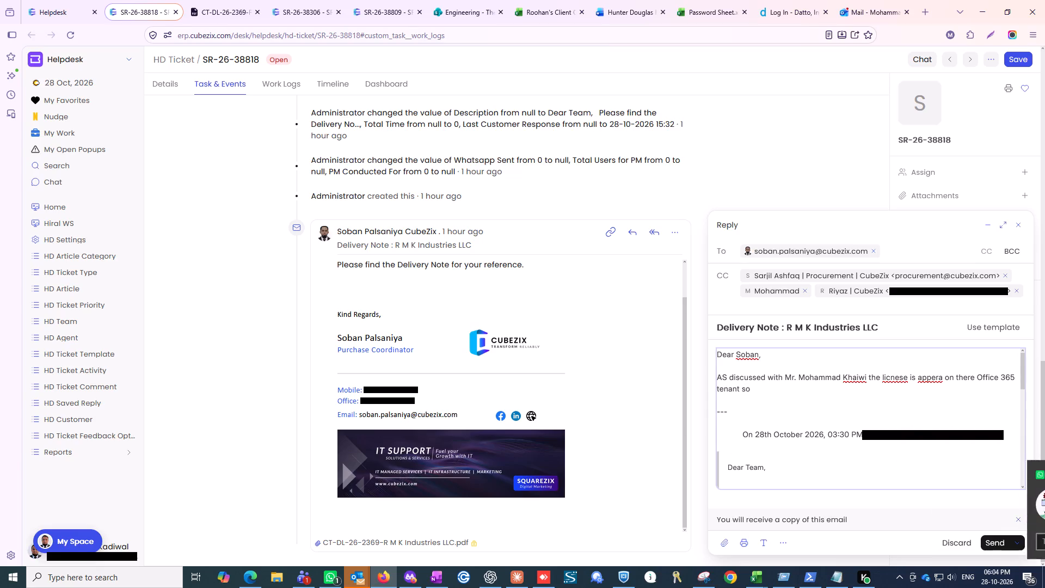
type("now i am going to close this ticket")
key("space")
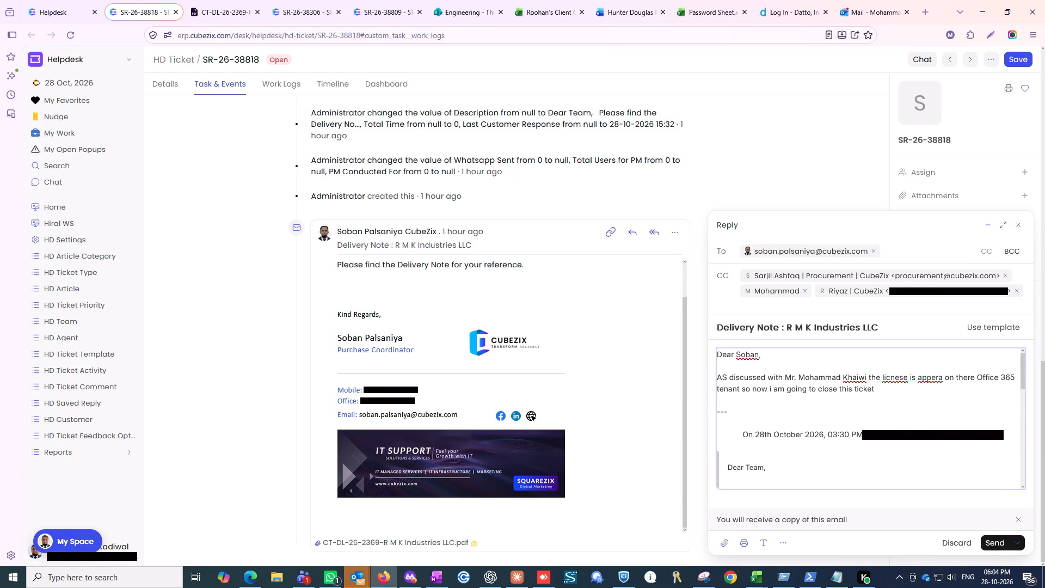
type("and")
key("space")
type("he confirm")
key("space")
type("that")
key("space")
Copy the whole drafted sentence below the greeting in the reply for rewording as a formal email.
left_click_drag(961, 387, 821, 387)
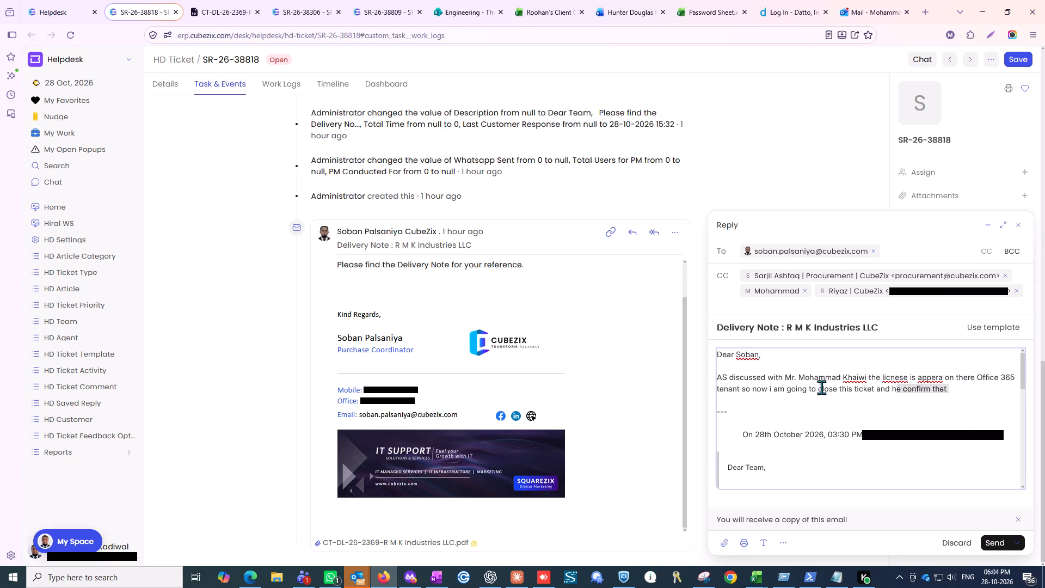
left_click_drag(821, 387, 710, 376)
key("ctrl+c")
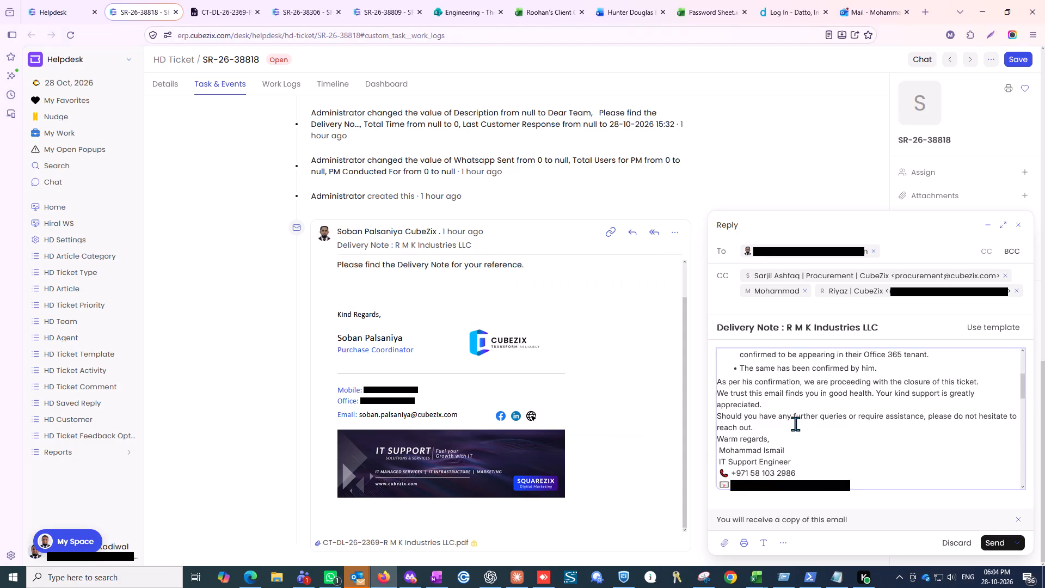
Insert a blank line before the "Issue:" heading, the "Action Taken:" heading and the "As per his confirmation" paragraph in the reply.
scroll(789, 429, "up", 3)
left_click(718, 399)
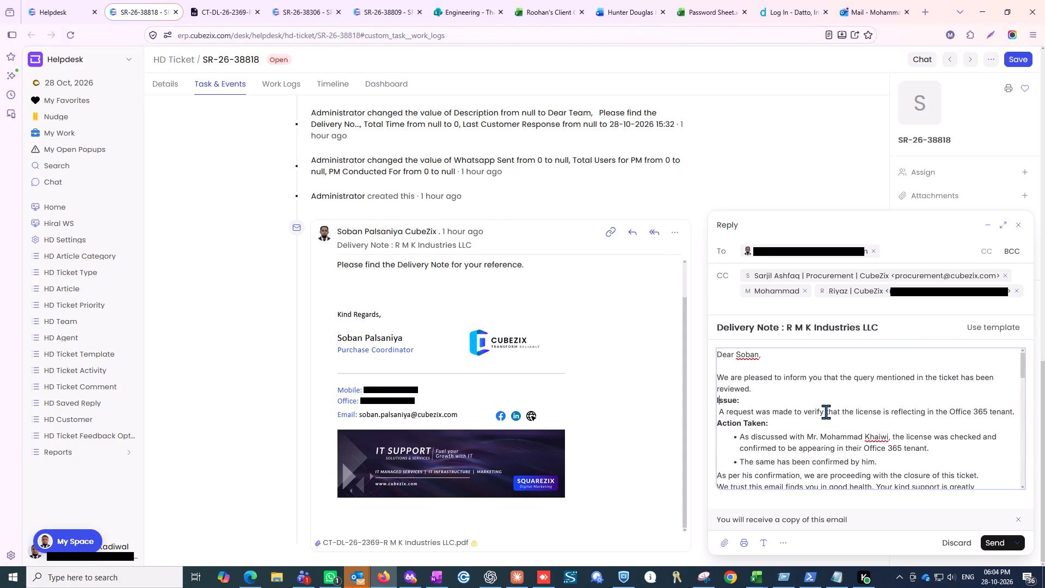
key("Left")
key("shift+Return")
key("shift+Down")
key("Down")
key("Down")
key("Up")
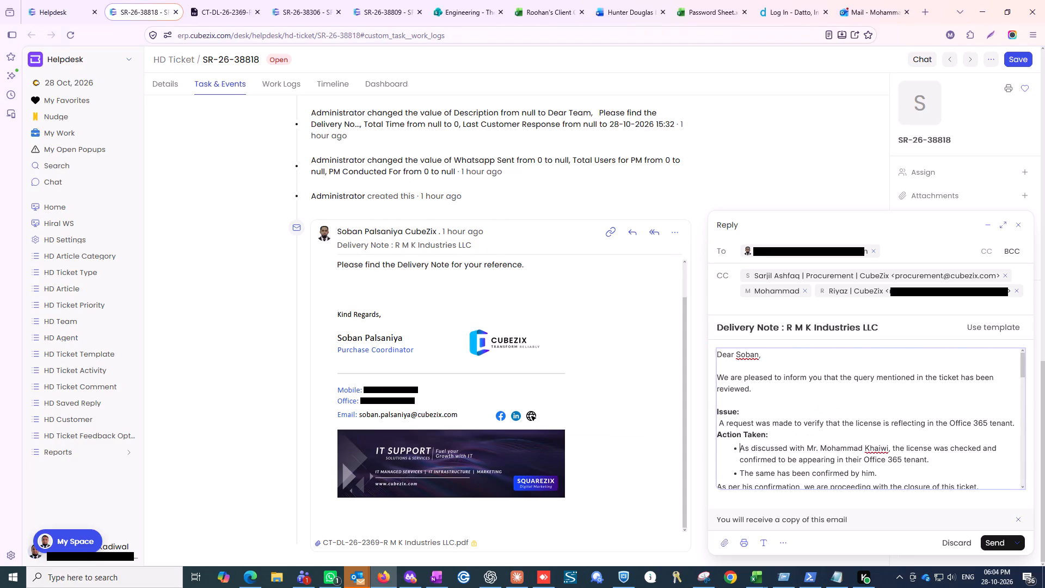
key("shift+Return")
key("Down")
key("Down")
key("Down")
key("Down")
key("Down")
key("Up")
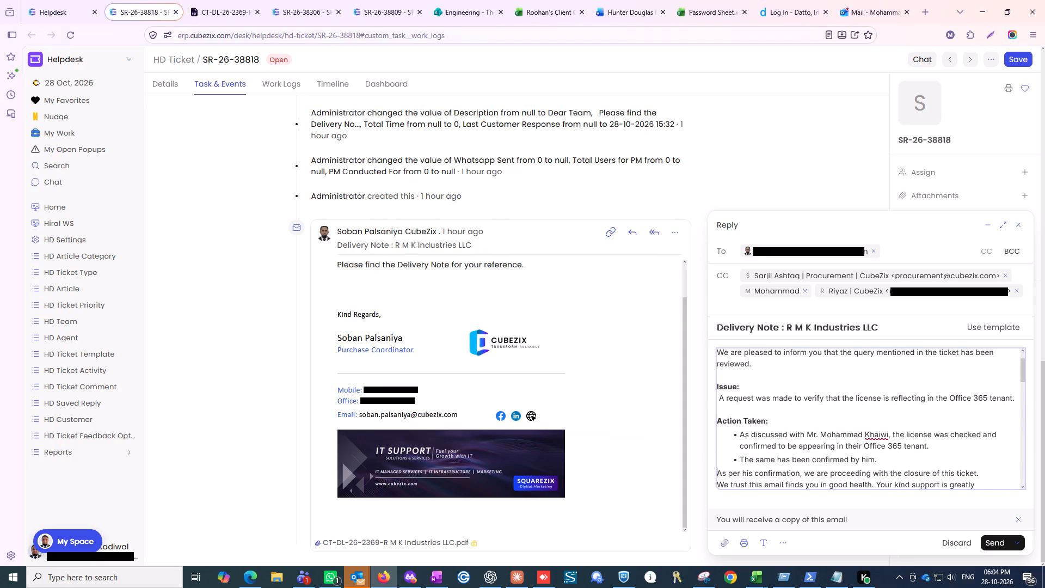
key("shift+Return")
Insert a blank line before the "We trust this email", "Should you have any further queries" and "Warm regards," lines.
scroll(823, 412, "up", 2)
scroll(823, 412, "down", 1)
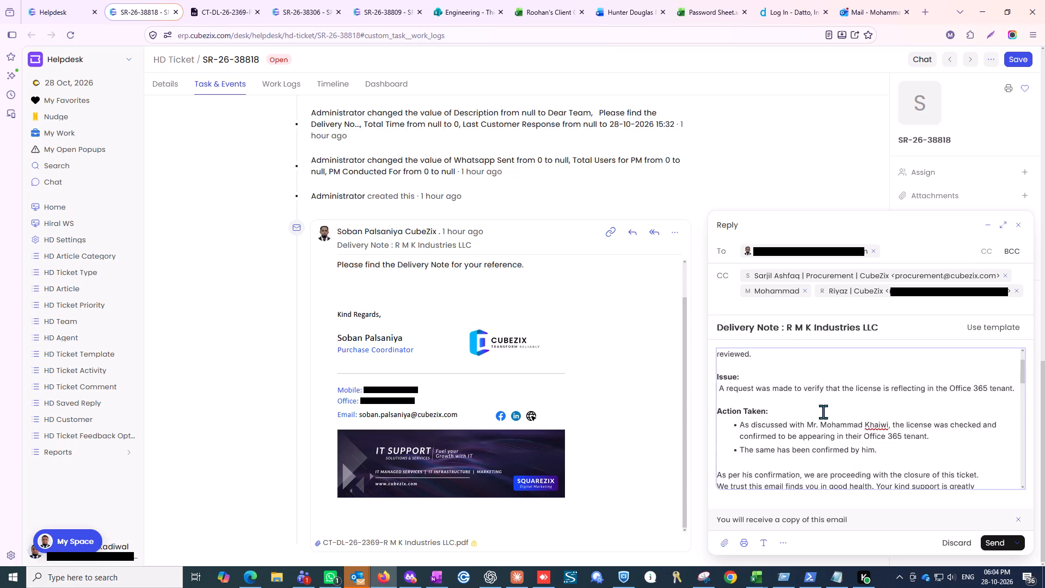
scroll(823, 412, "up", 2)
scroll(823, 412, "down", 2)
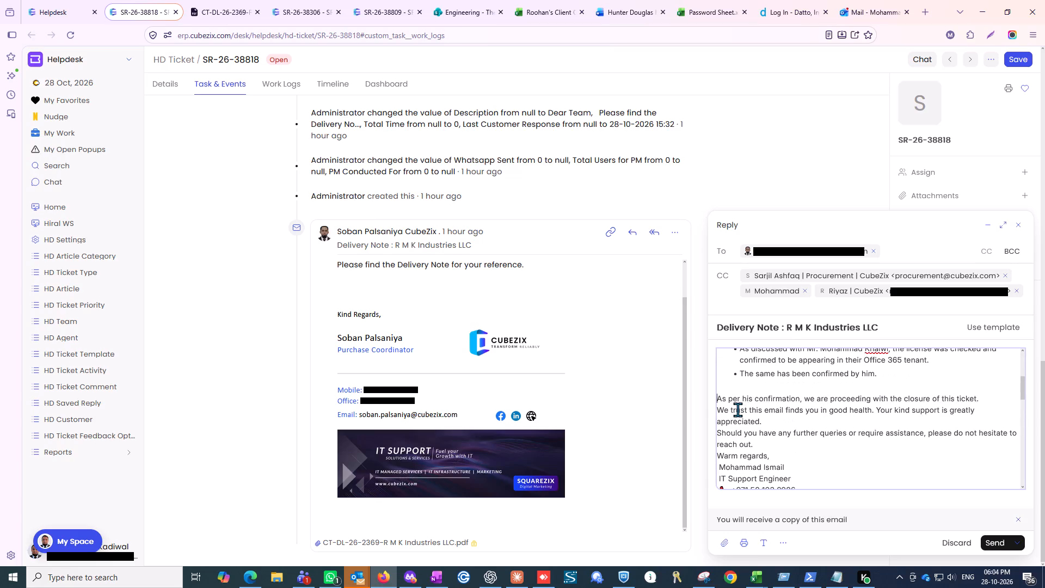
left_click(720, 410)
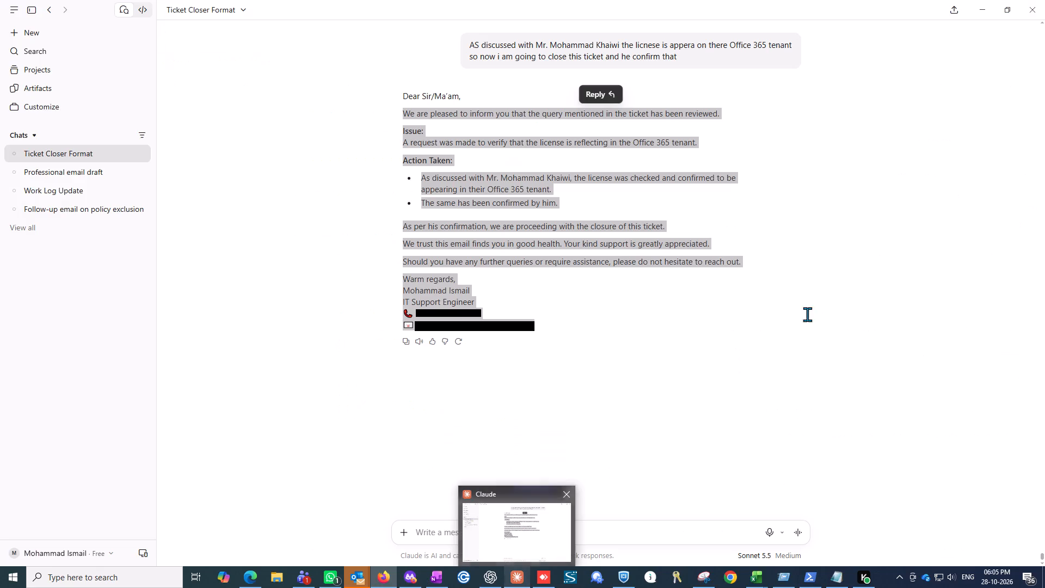
key("shift+Return")
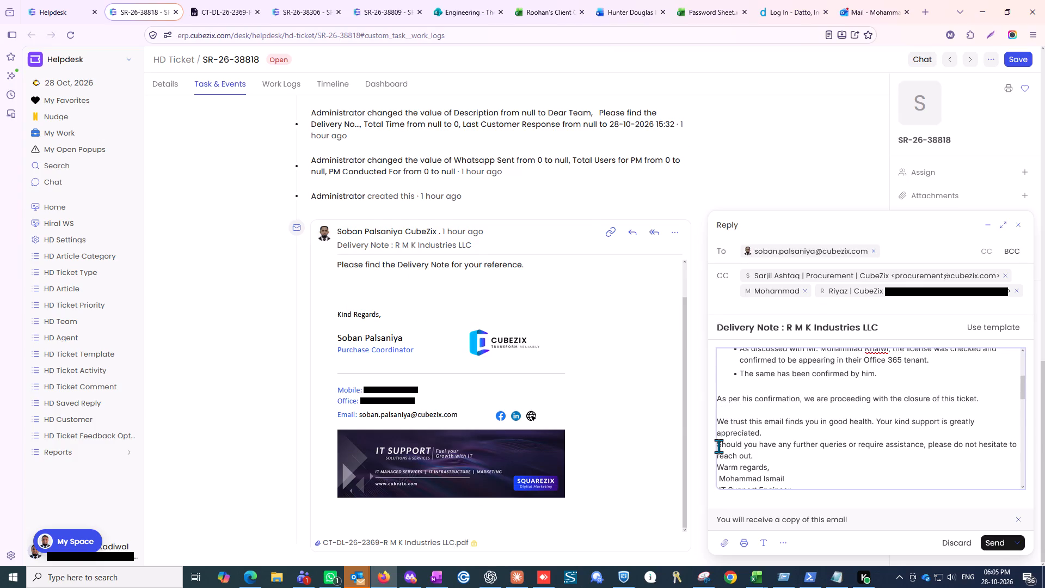
left_click(718, 446)
key("shift+Return")
scroll(781, 427, "down", 2)
scroll(769, 421, "up", 1)
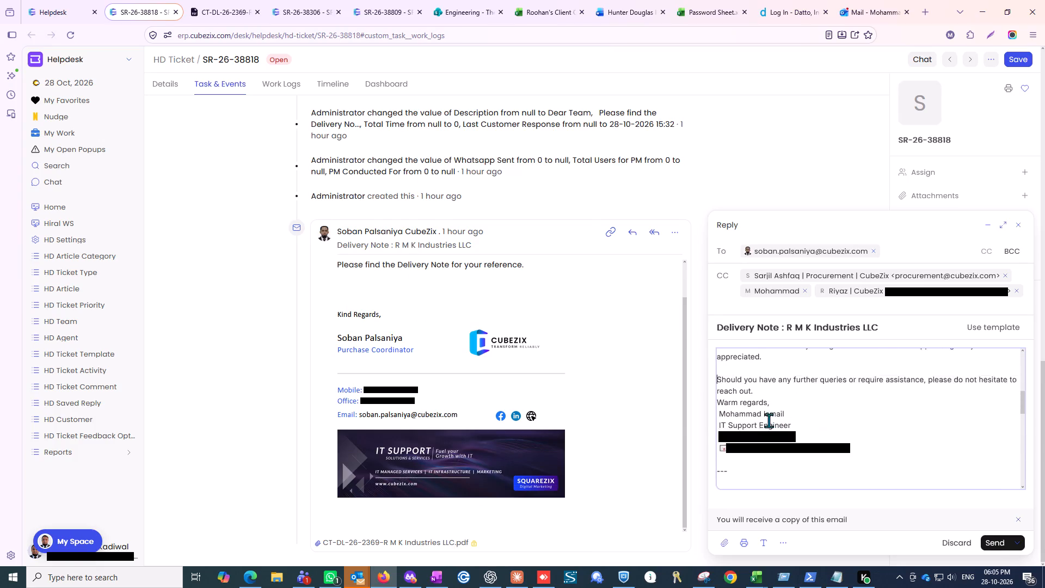
left_click(717, 427)
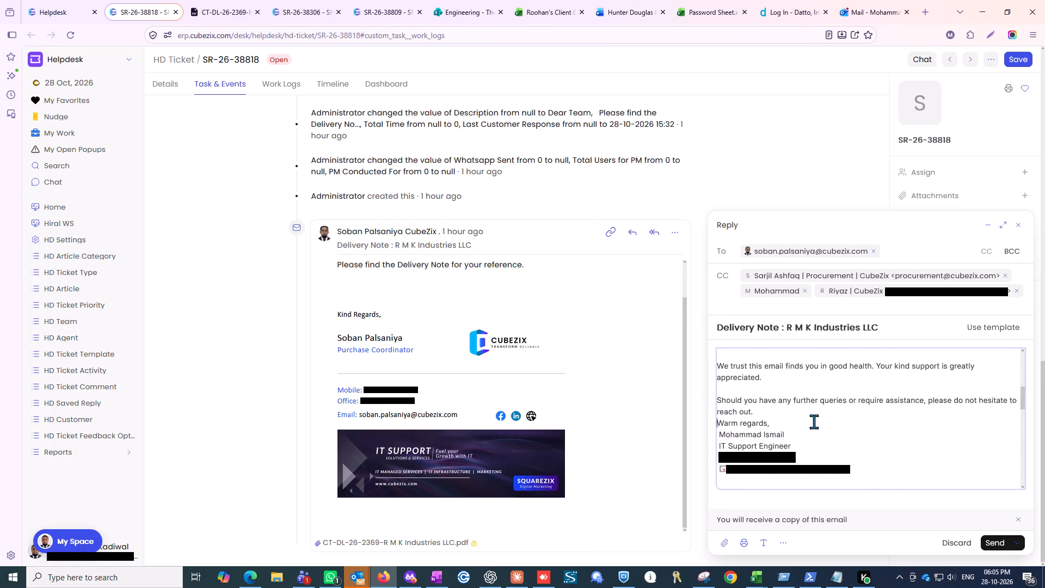
key("shift+Return")
Remove the leading spaces from the name, job title, phone and email lines of the reply's signature.
key("Down")
key("Right")
key("BackSpace")
key("Down")
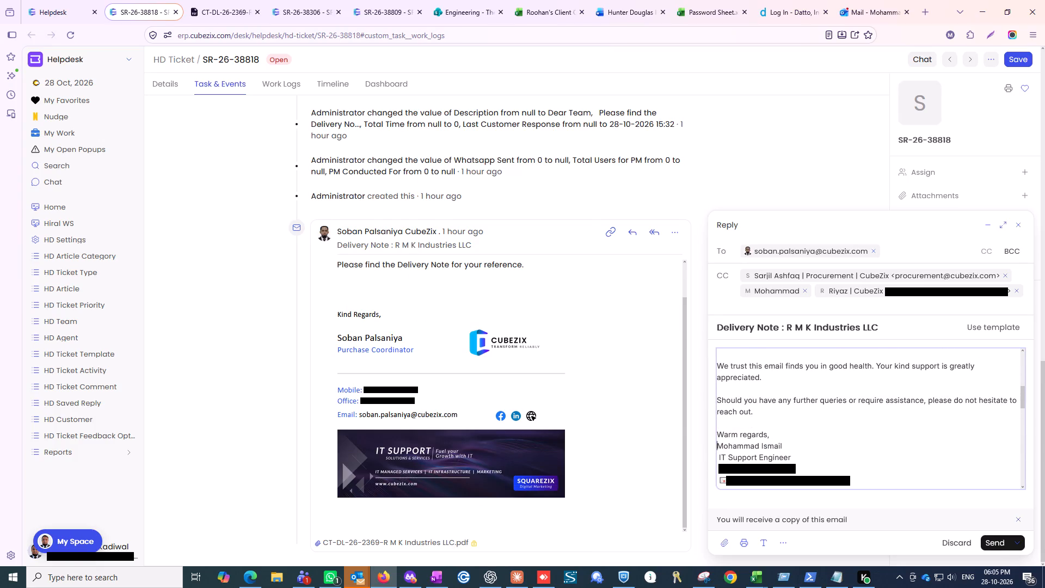
key("Right")
key("BackSpace")
key("Down")
key("Right")
key("BackSpace")
key("Down")
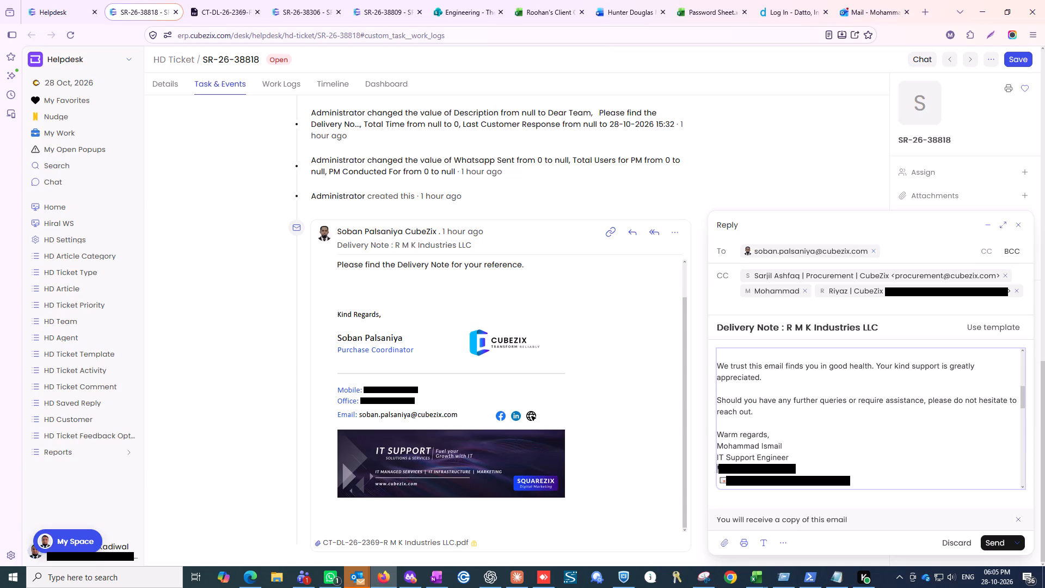
key("Right")
key("BackSpace")
Proofread the drafted reply from the greeting through the signature, checking its wording and spacing.
scroll(877, 442, "up", 3)
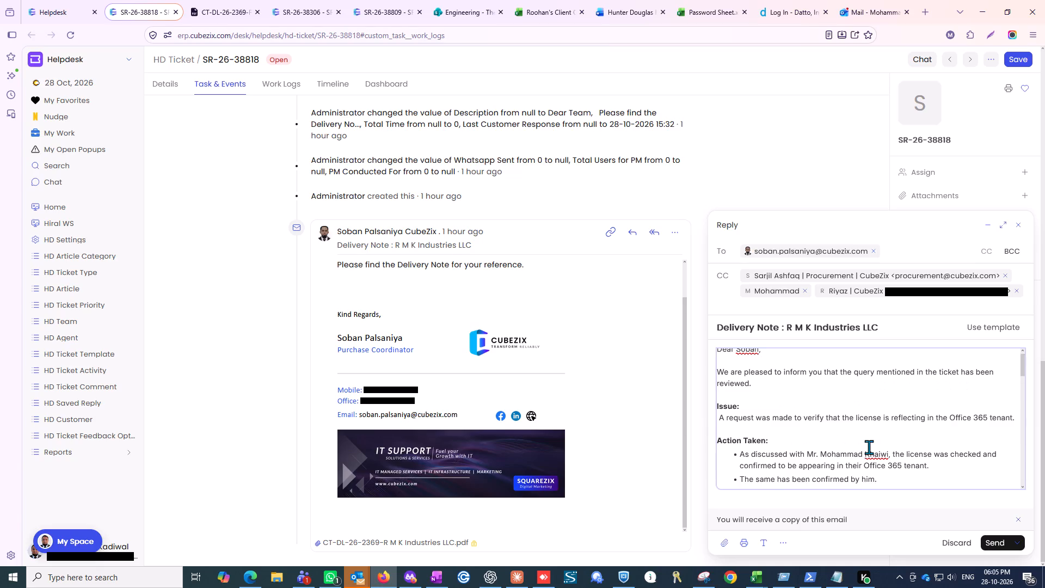
scroll(861, 418, "up", 4)
scroll(855, 420, "down", 3)
scroll(853, 422, "up", 1)
scroll(853, 422, "down", 2)
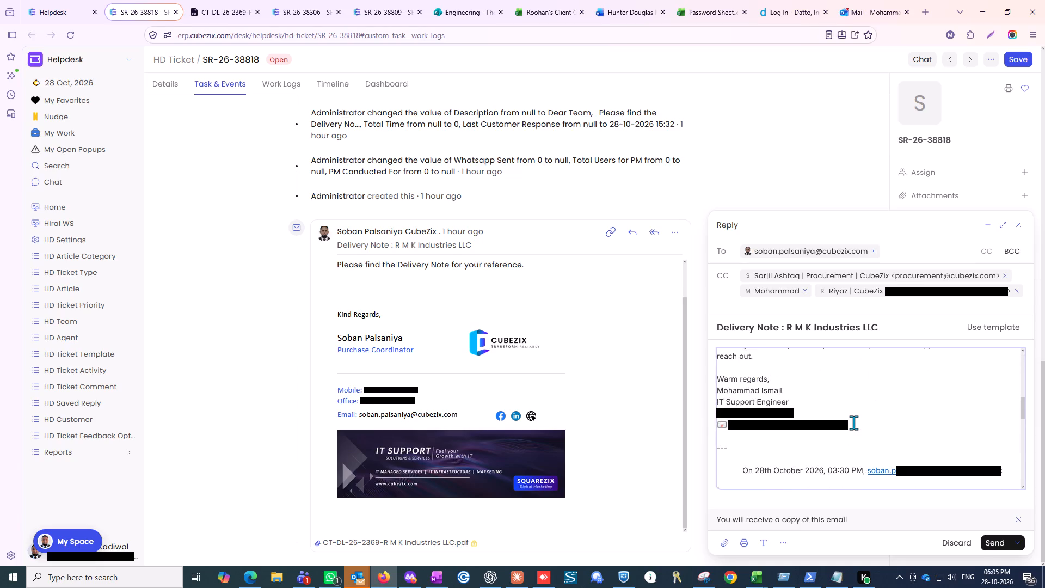
scroll(853, 422, "up", 10)
scroll(853, 422, "down", 1)
scroll(853, 422, "up", 2)
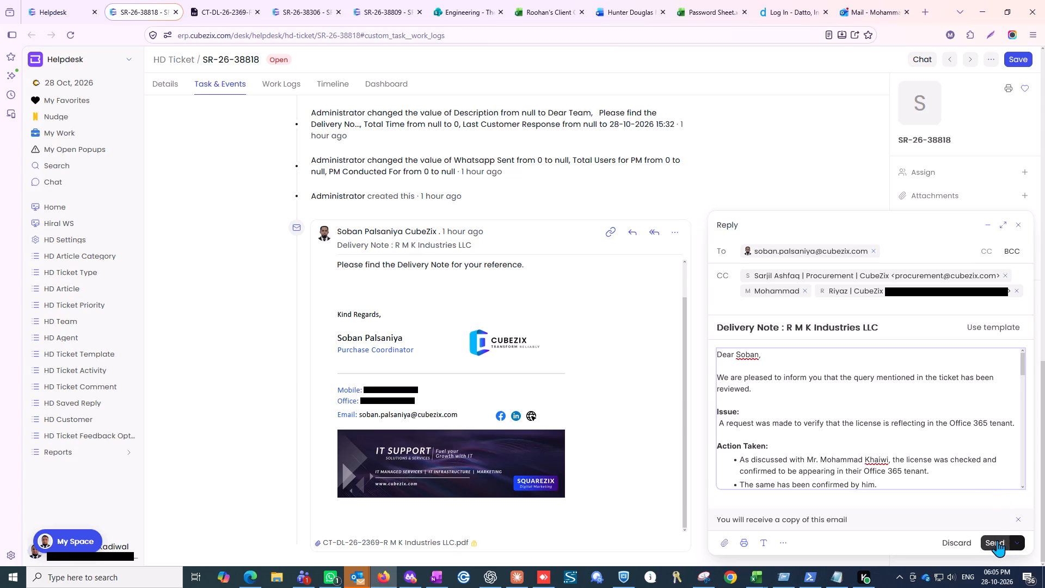
scroll(851, 446, "down", 3)
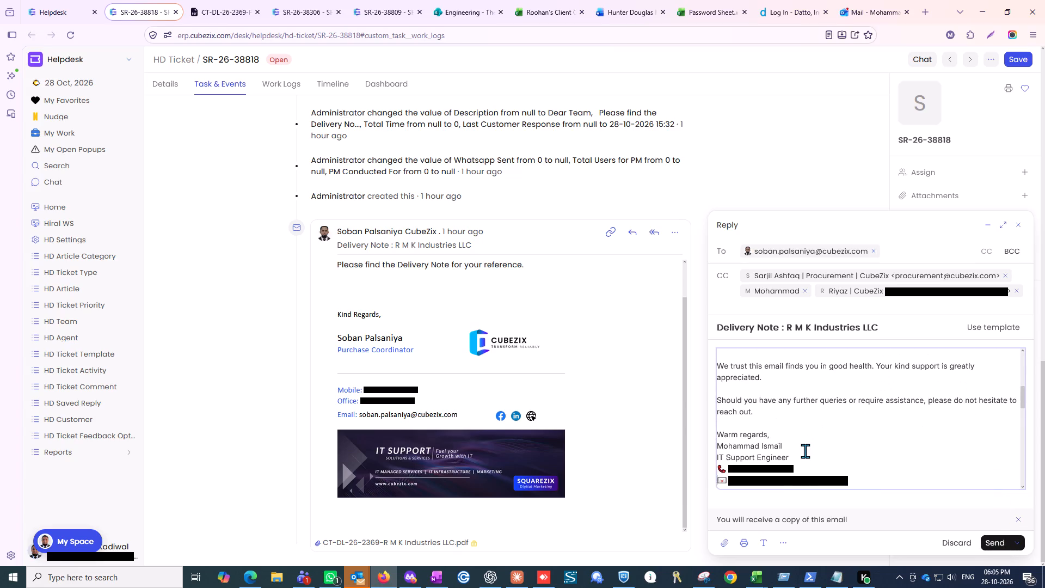
scroll(810, 455, "up", 2)
scroll(810, 454, "down", 4)
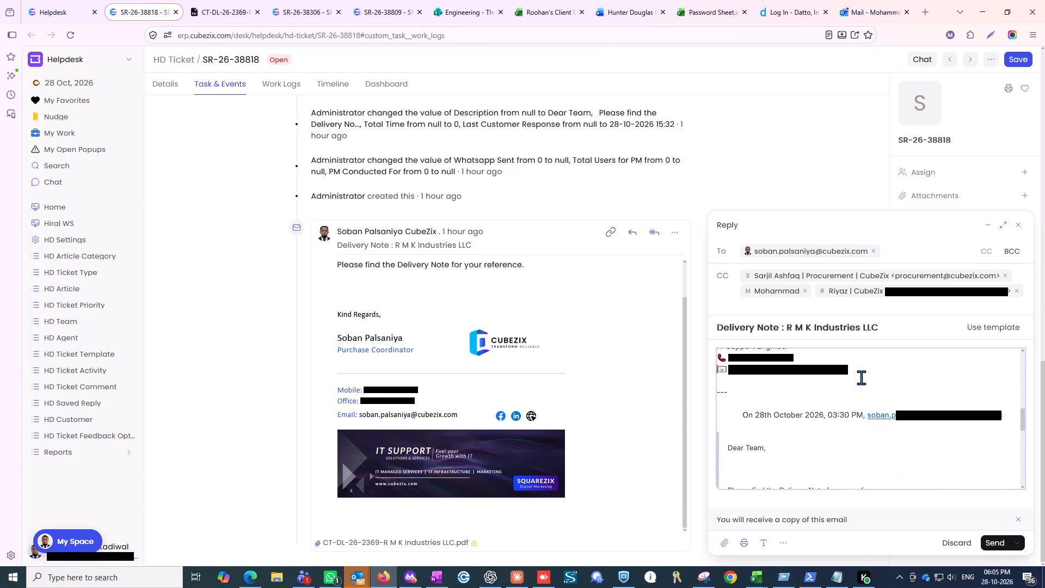
Copy the reply text from the signature up to the greeting, leaving out the quoted original email.
left_click_drag(861, 371, 701, 348)
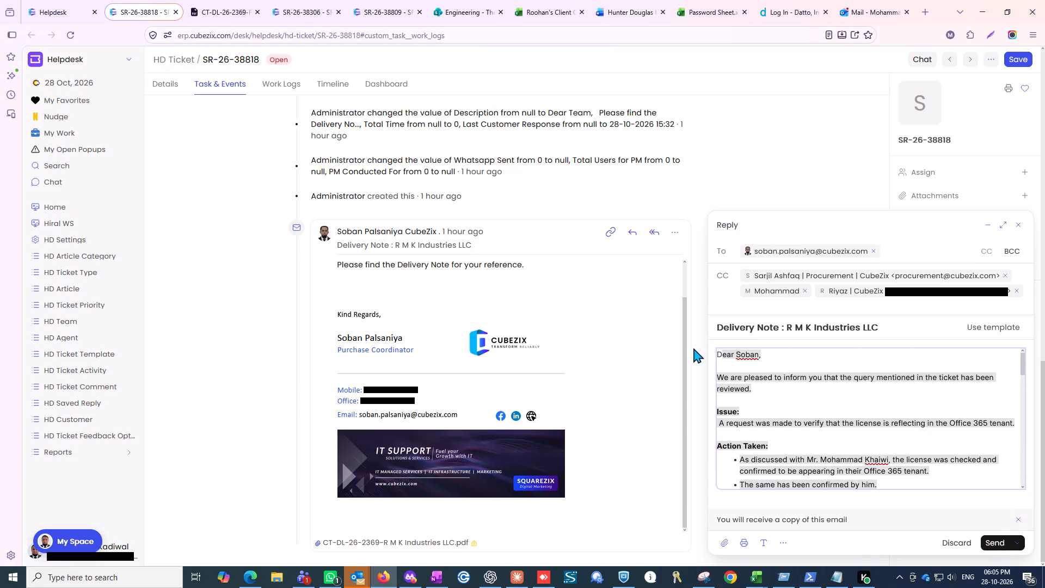
key("ctrl+c")
scroll(789, 418, "down", 1)
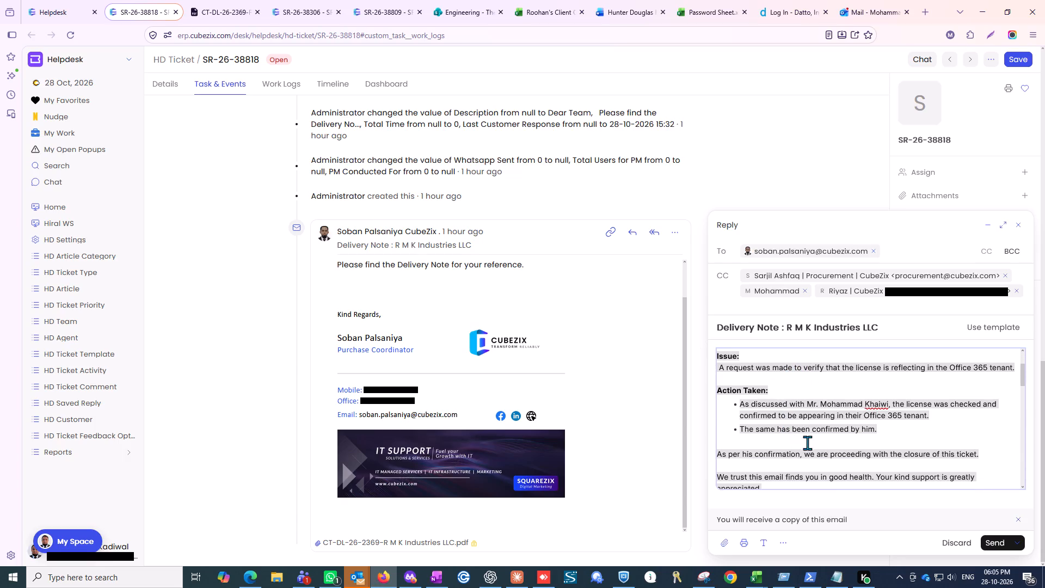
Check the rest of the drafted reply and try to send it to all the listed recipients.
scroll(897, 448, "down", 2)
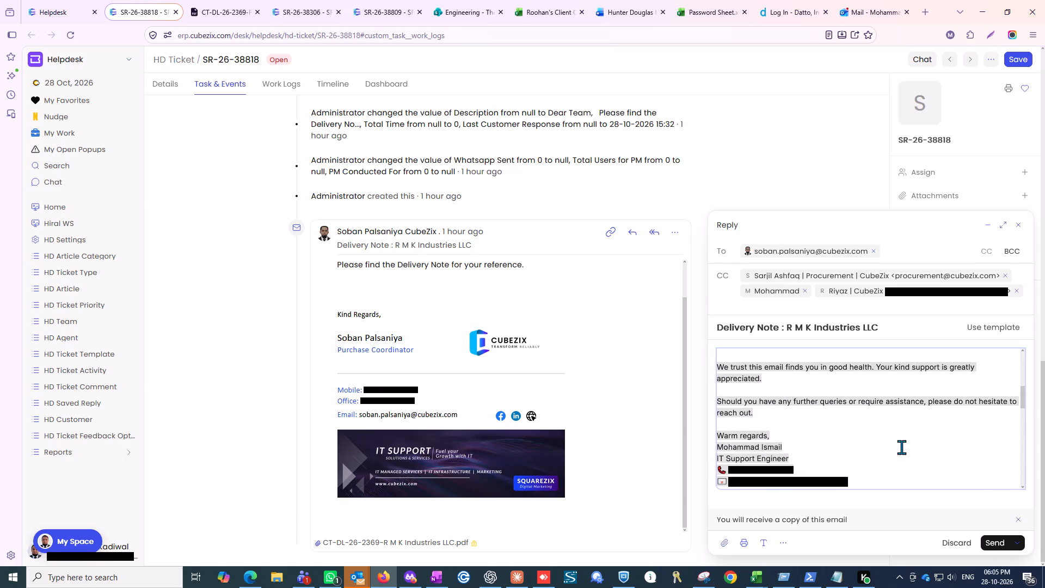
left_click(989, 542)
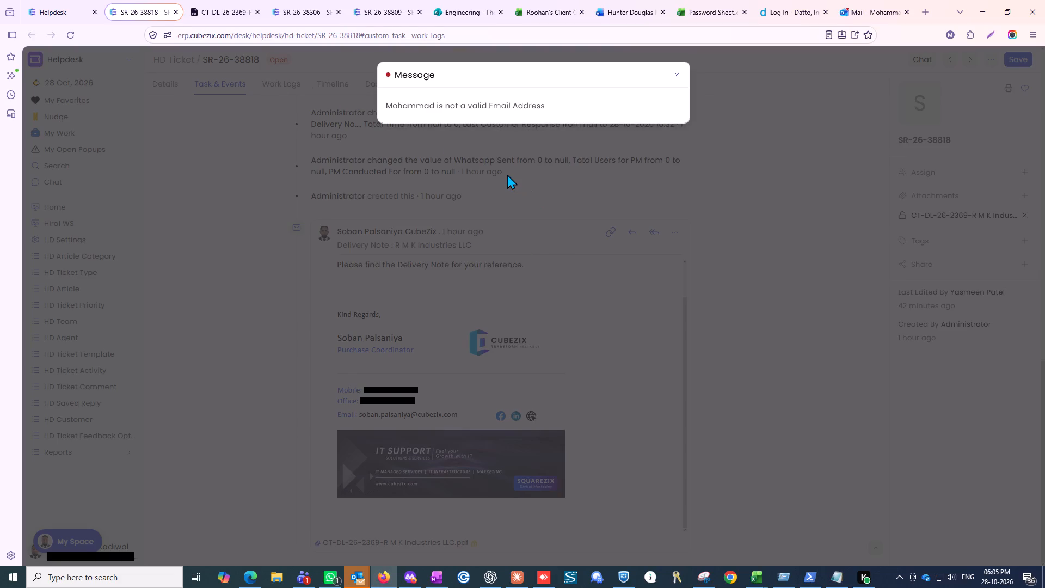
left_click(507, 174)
Reopen the reply-all draft for the Delivery Note email and remove the "Mohammad" entry from the CC recipients.
left_click(654, 234)
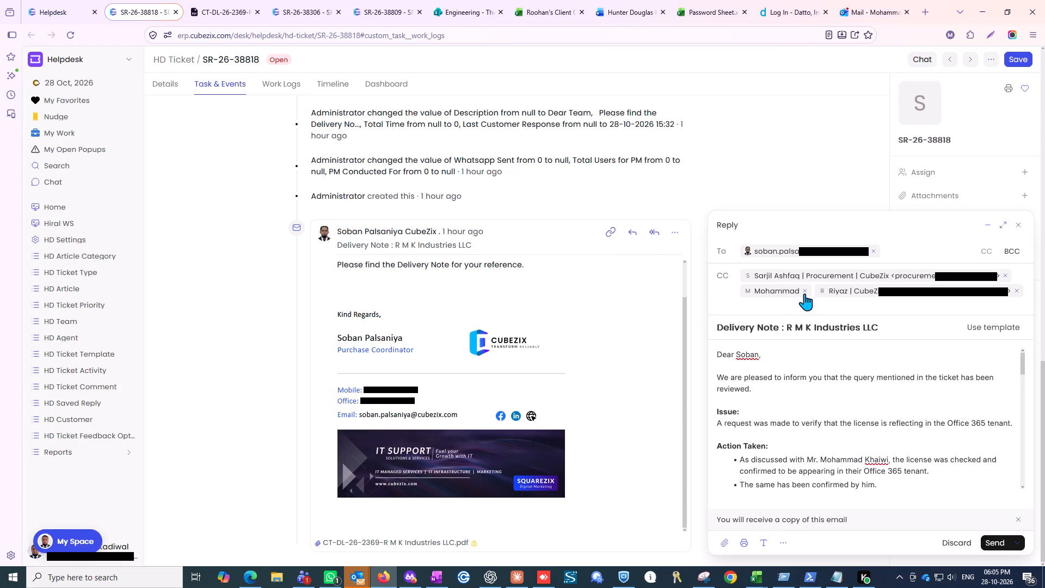
left_click(805, 291)
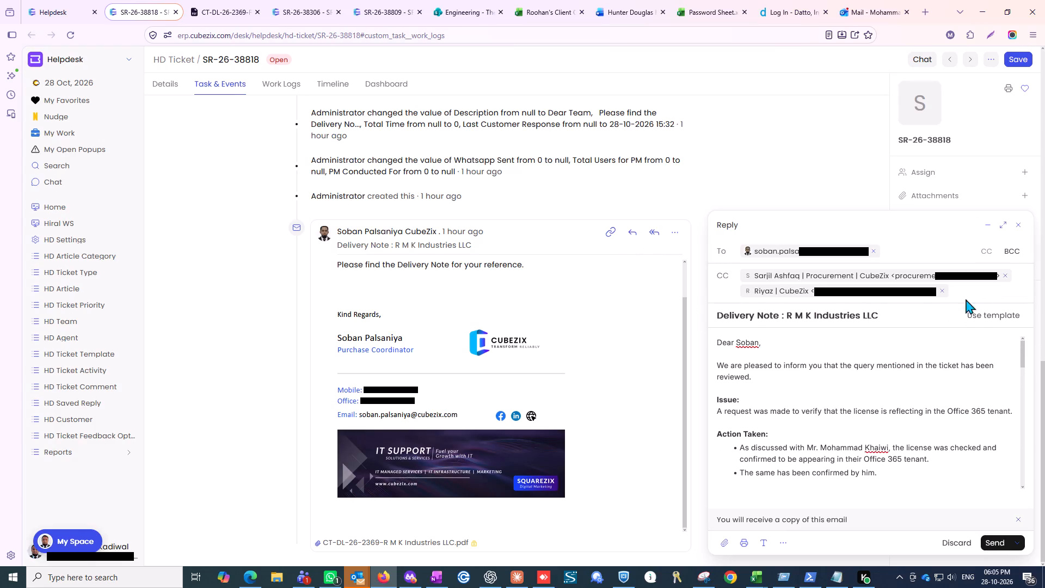
Start adding another recipient to the reply's CC line.
left_click(980, 295)
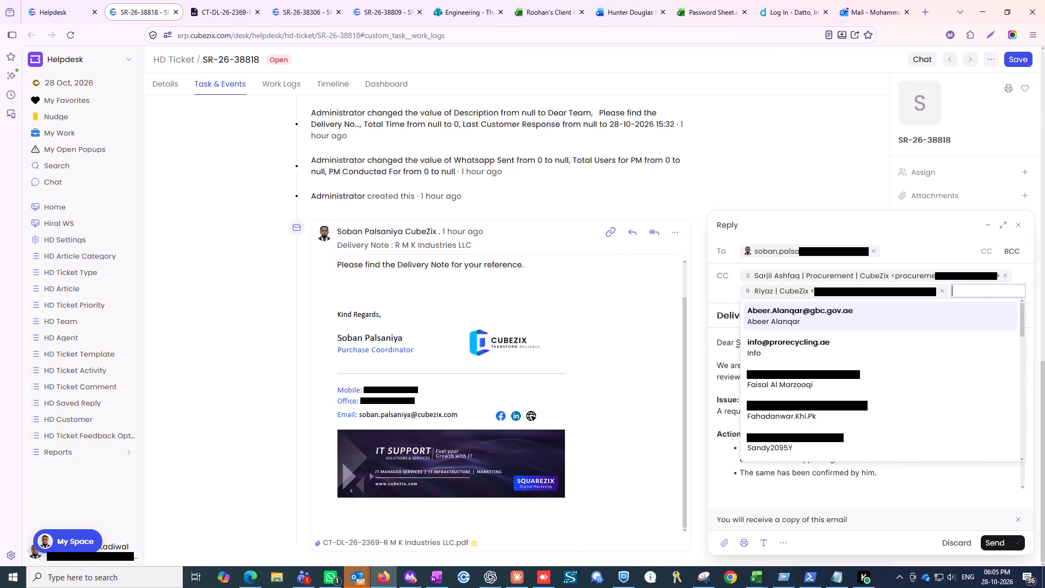
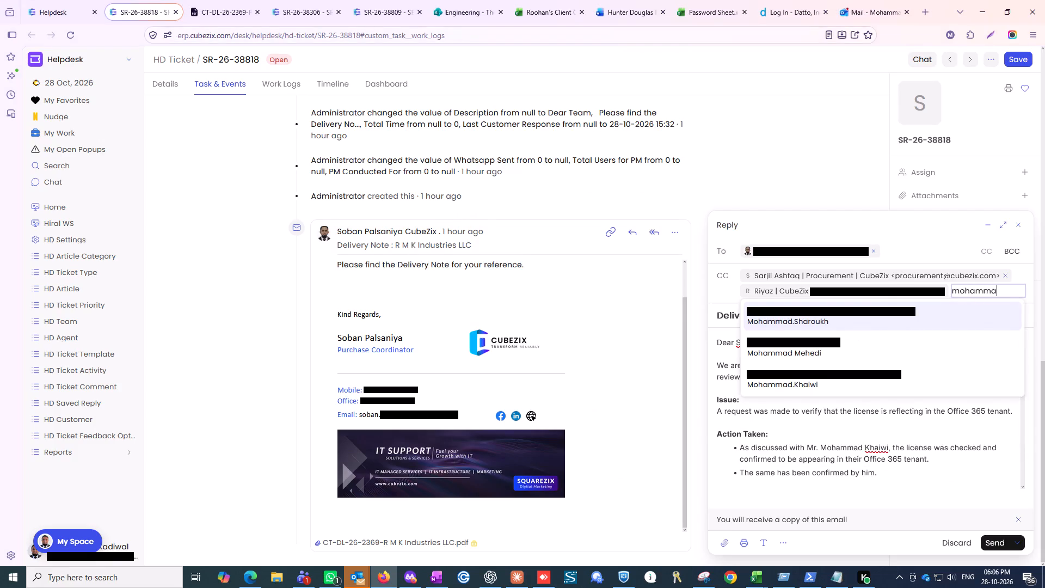
Add the customer contact Khaiwi, who is mentioned under the reply's Action Taken heading, as a CC recipient.
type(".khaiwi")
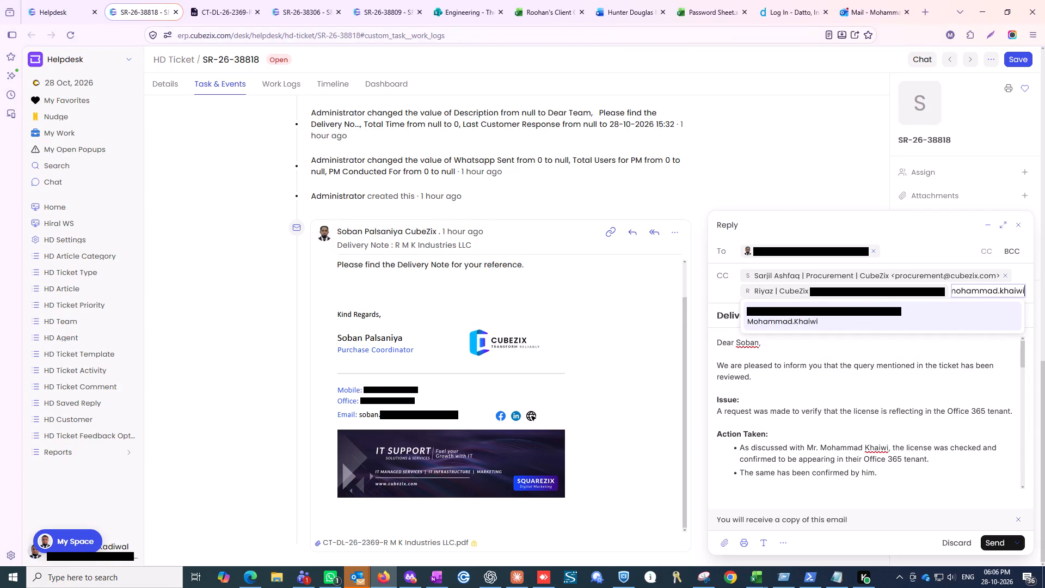
left_click(821, 319)
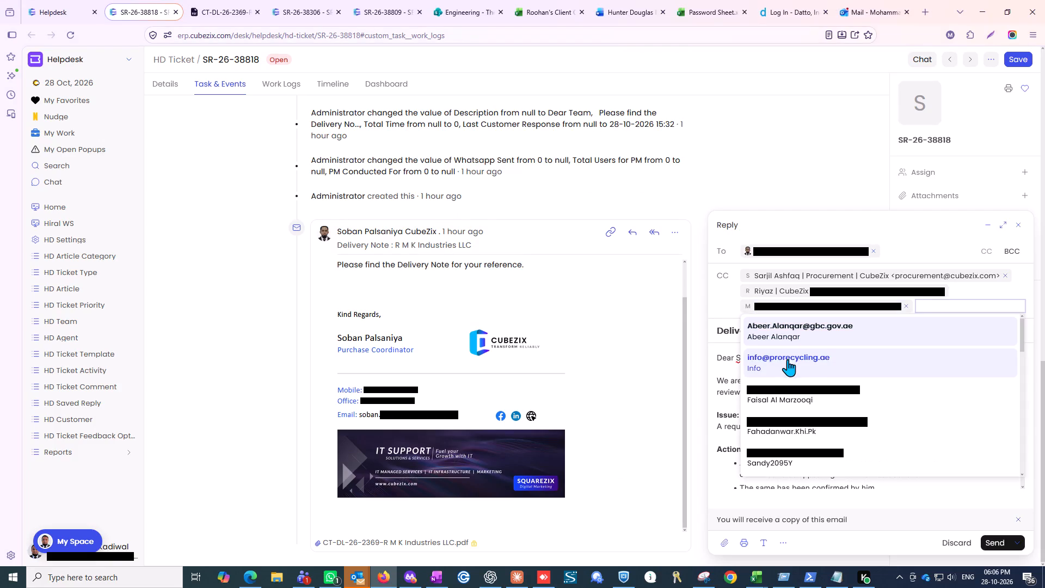
left_click(717, 297)
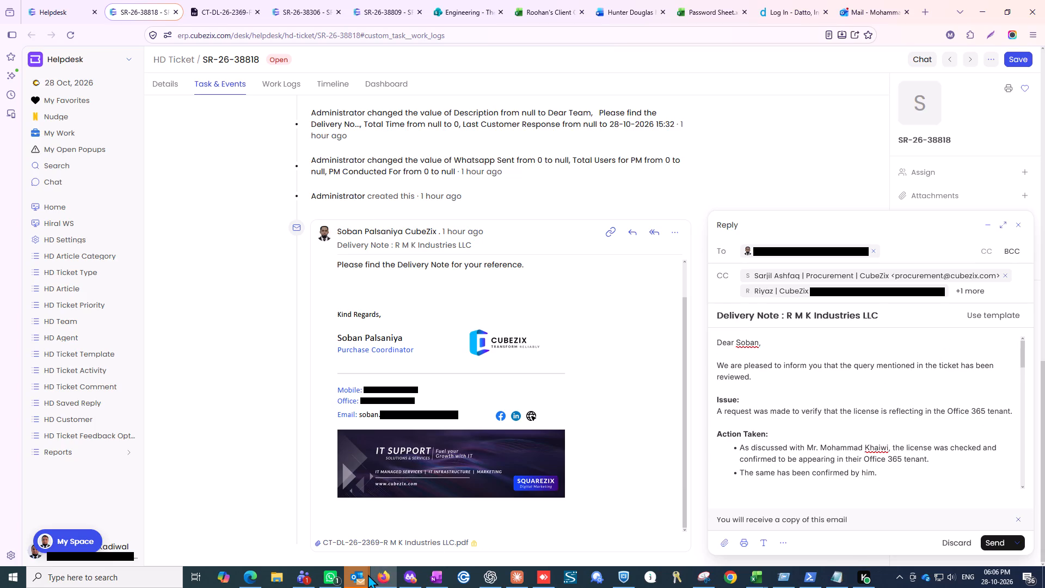
Review the original Delivery Note email in the ticket's activity and reply to all its recipients.
scroll(445, 433, "down", 3)
scroll(500, 433, "down", 4)
scroll(525, 448, "up", 3)
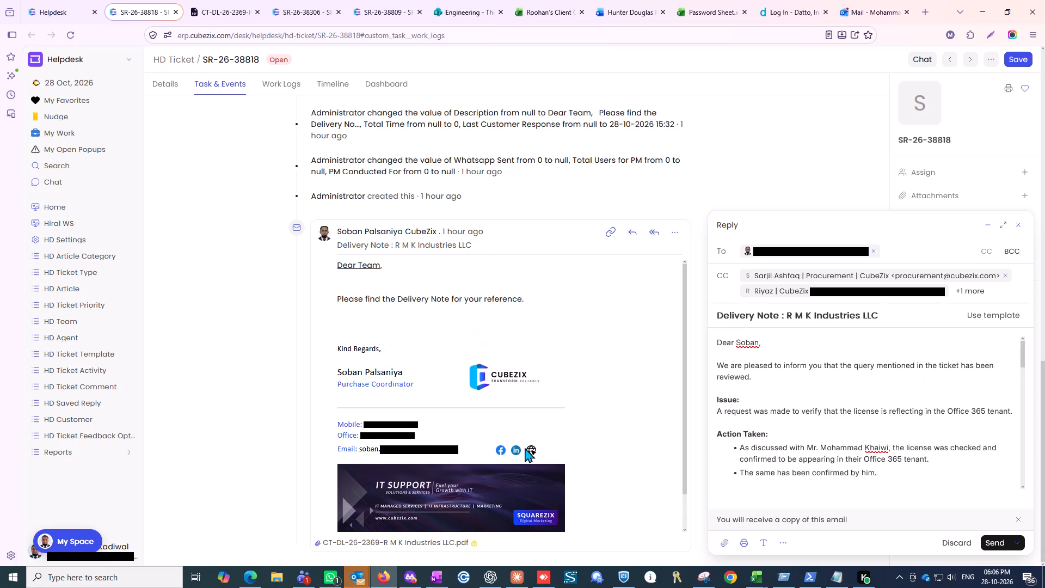
left_click(653, 229)
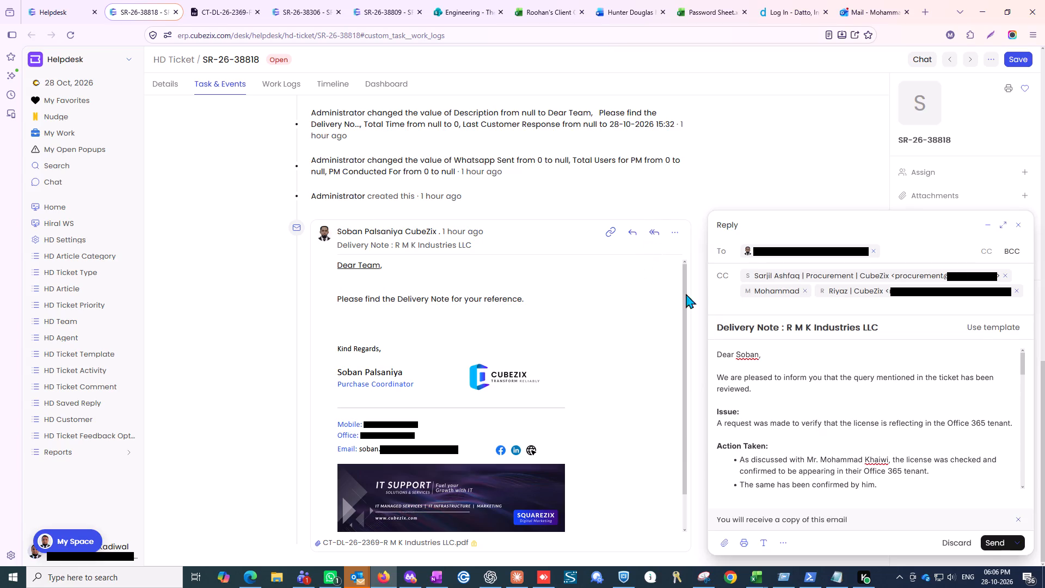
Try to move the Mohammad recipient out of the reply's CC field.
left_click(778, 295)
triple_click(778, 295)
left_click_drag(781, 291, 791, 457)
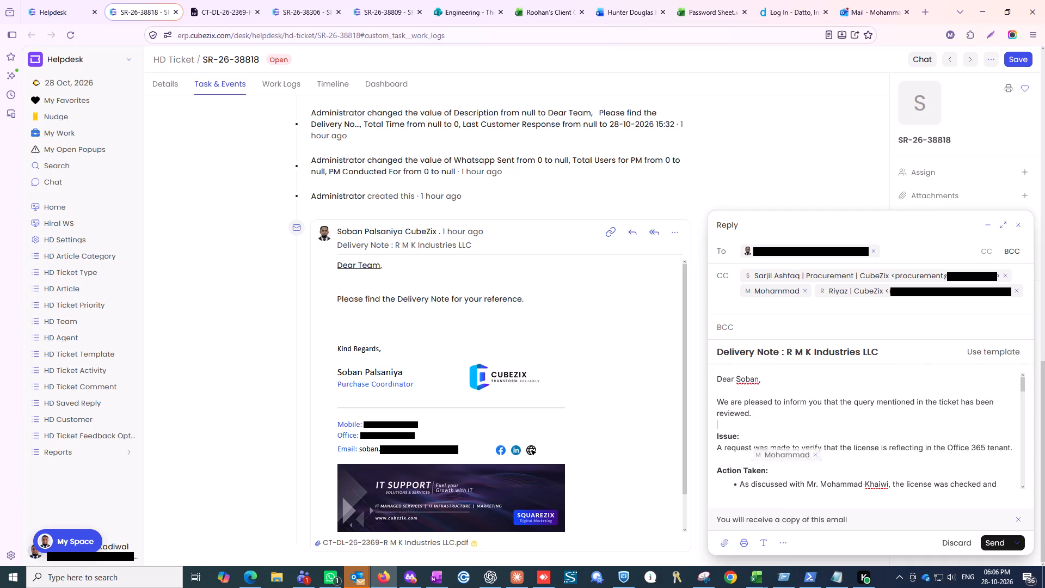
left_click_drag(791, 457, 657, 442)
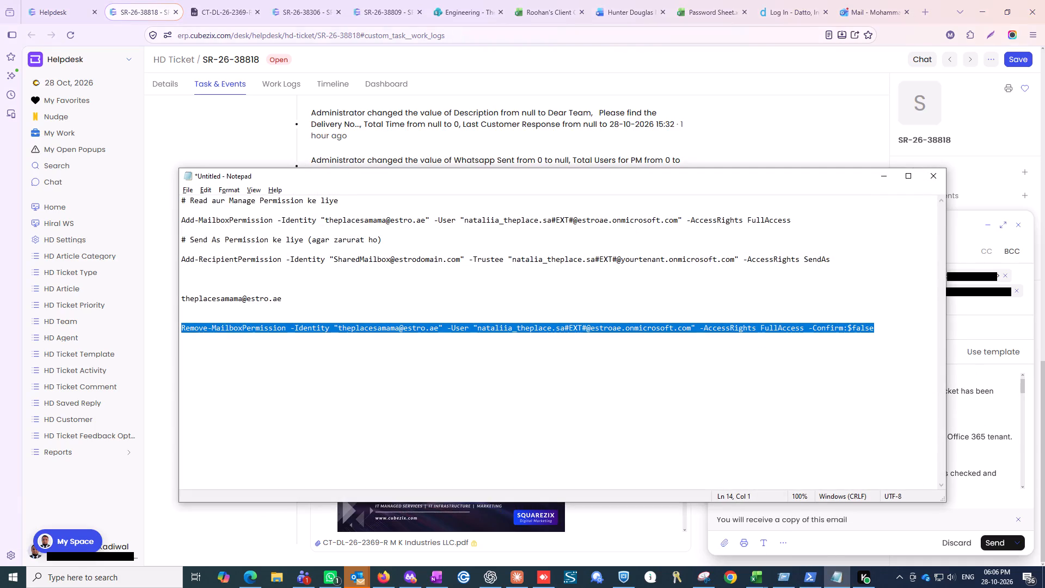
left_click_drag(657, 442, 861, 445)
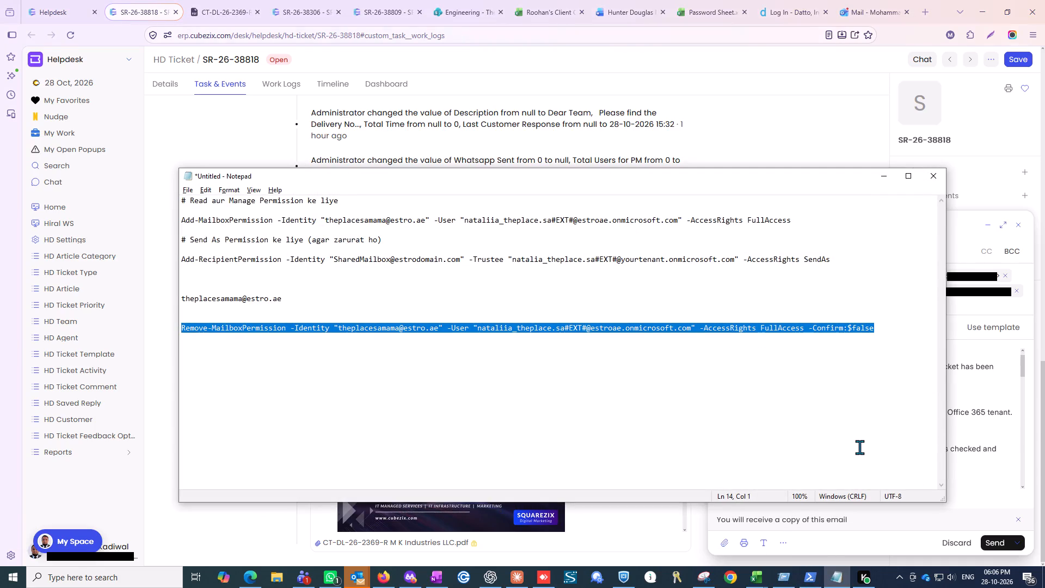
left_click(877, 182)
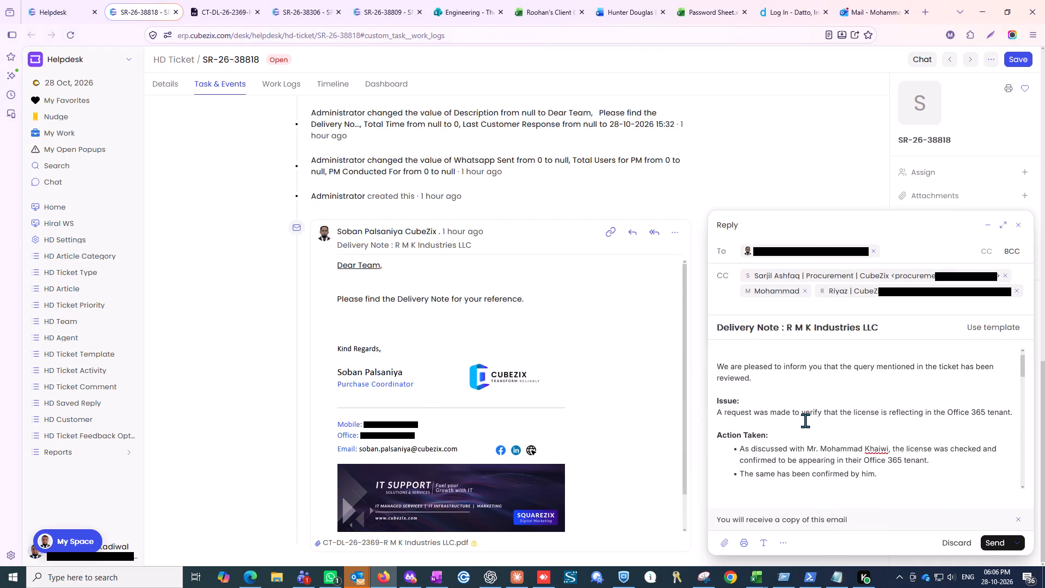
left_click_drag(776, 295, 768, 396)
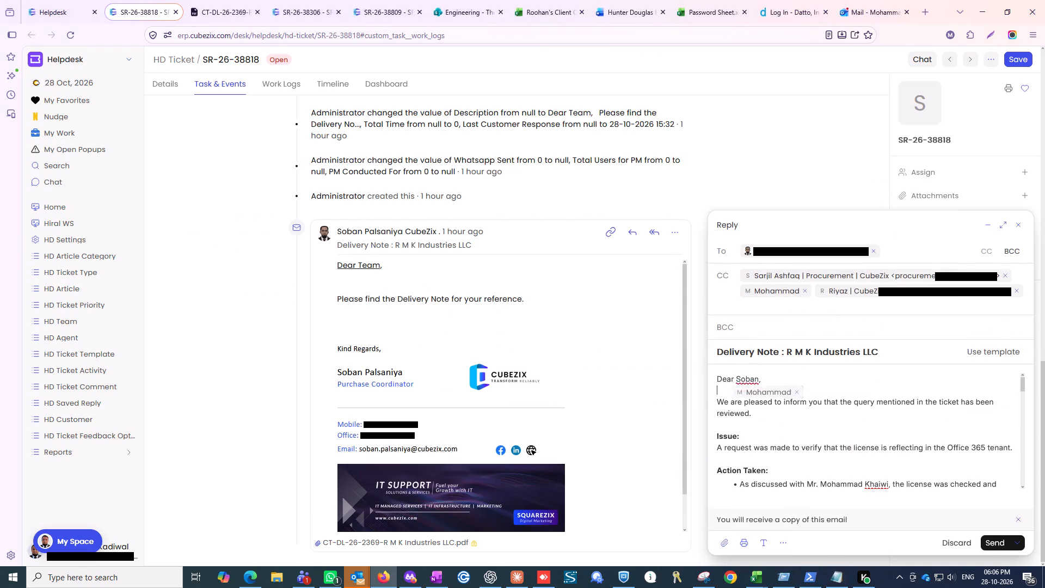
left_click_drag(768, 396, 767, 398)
Recheck the drafted reply and copy its text from the signature up to the greeting.
scroll(816, 420, "up", 1)
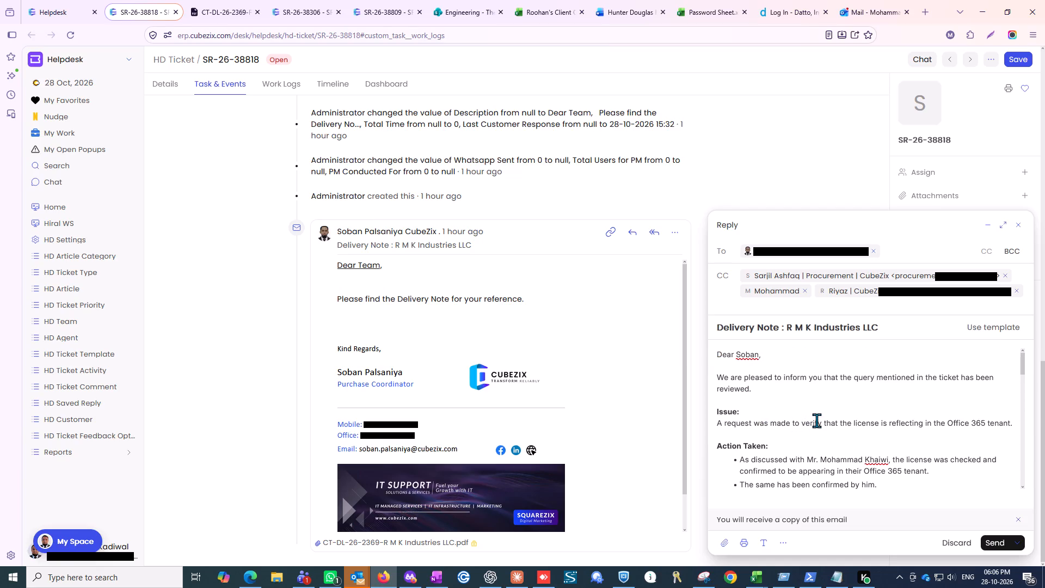
scroll(816, 420, "up", 3)
scroll(874, 309, "down", 2)
scroll(834, 382, "down", 2)
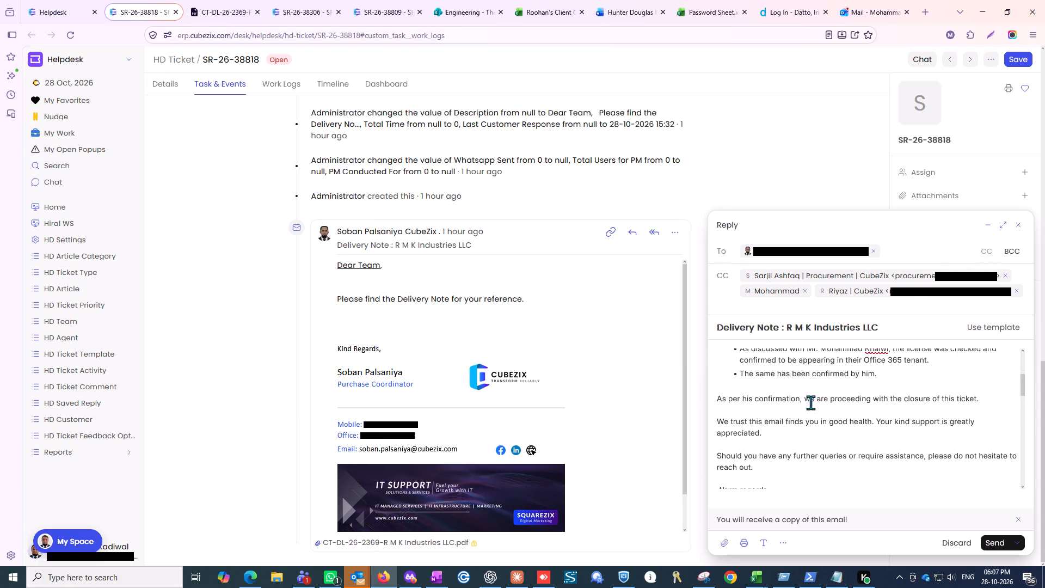
scroll(780, 461, "down", 1)
left_click_drag(860, 480, 748, 289)
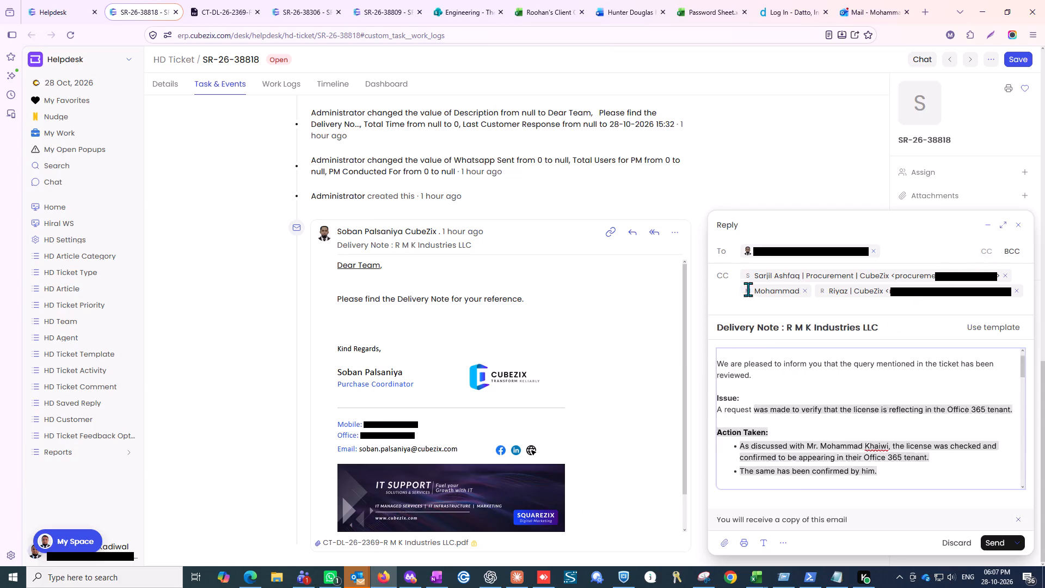
left_click_drag(748, 289, 711, 351)
key("ctrl+c")
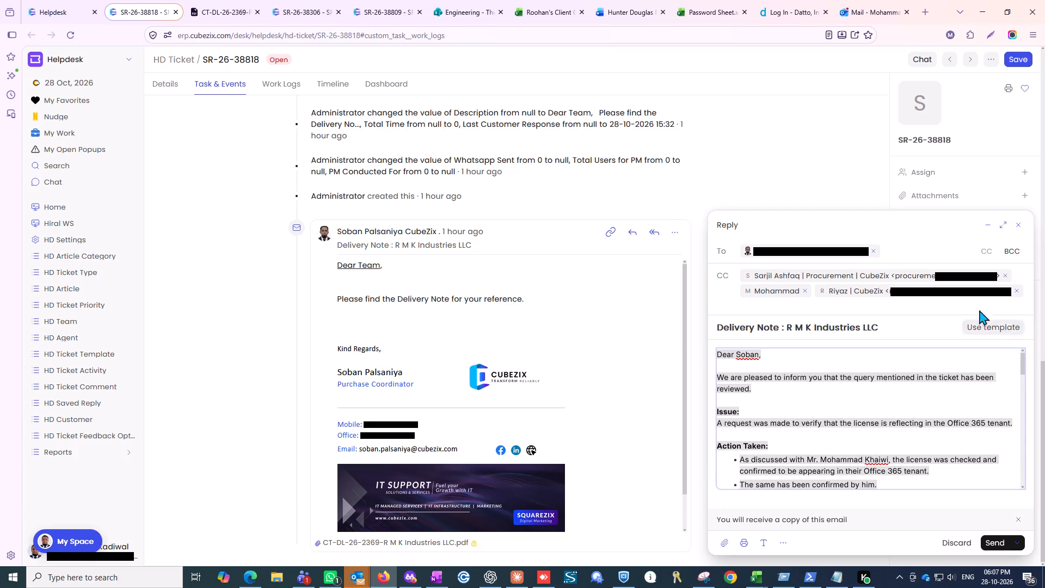
Remove the Mohammad recipient from the reply's CC field.
left_click(806, 291)
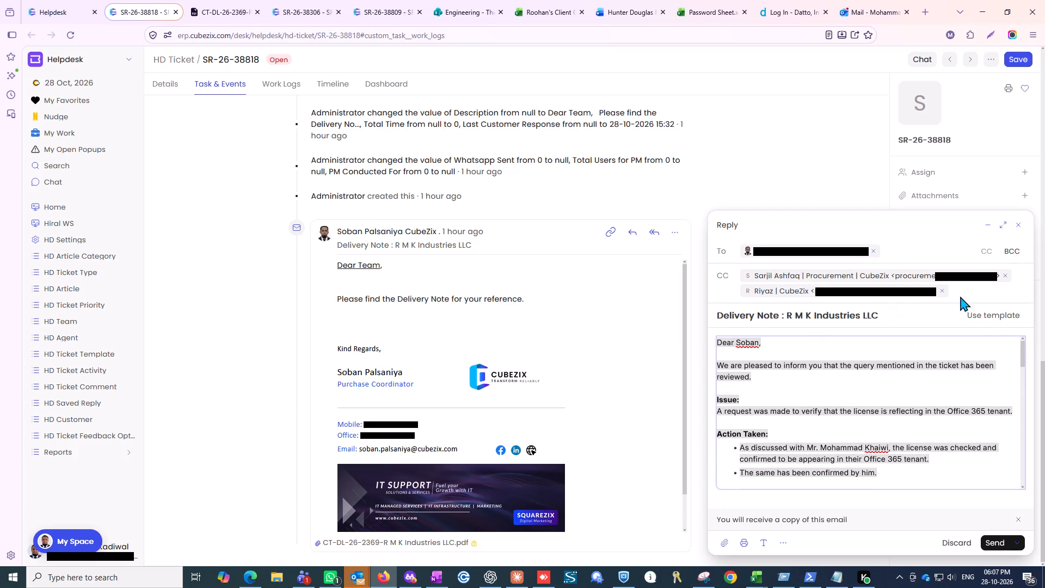
left_click(962, 293)
left_click(921, 227)
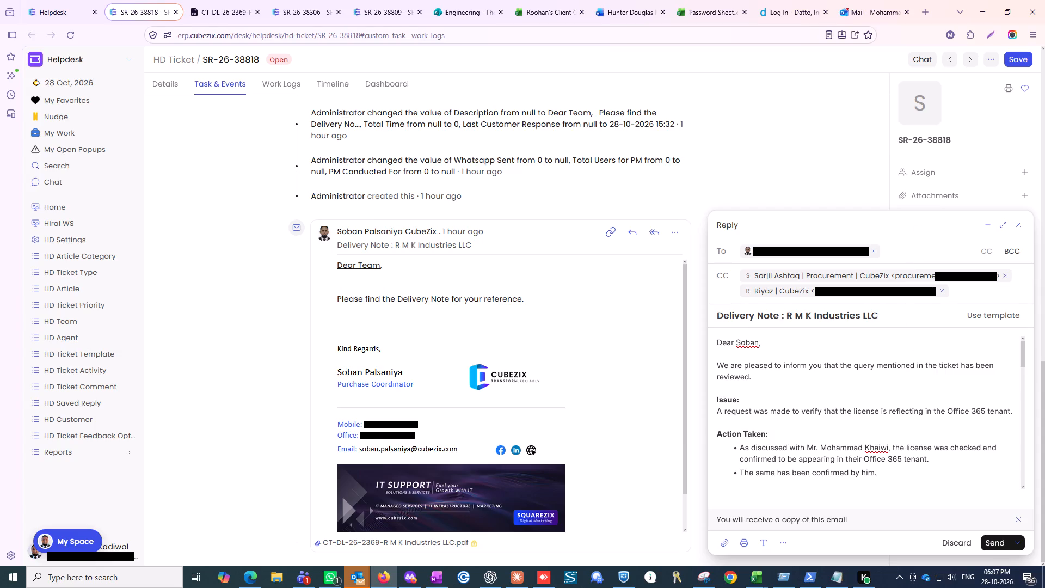
scroll(988, 555, "down", 1)
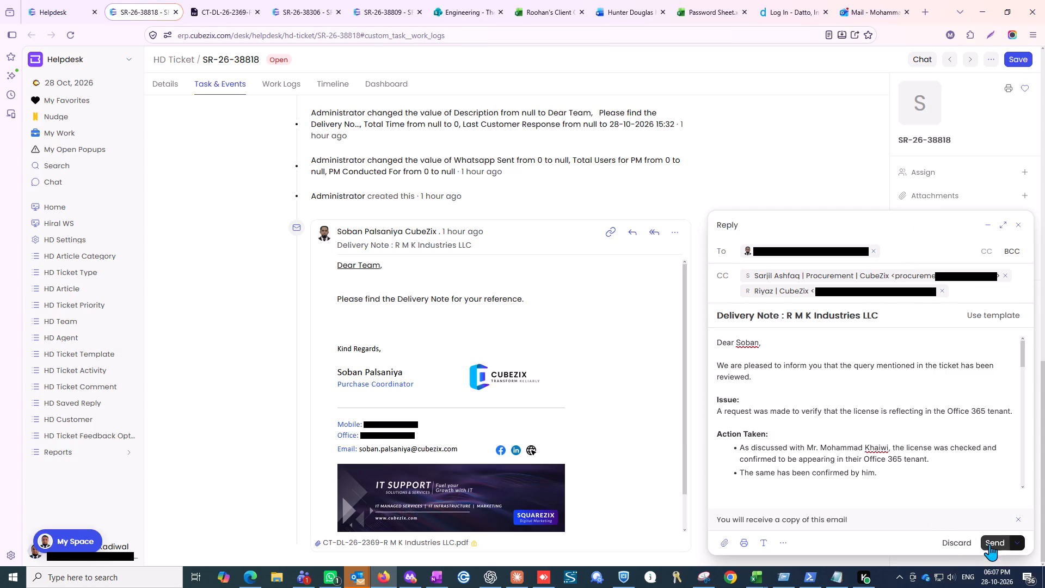
left_click(994, 540)
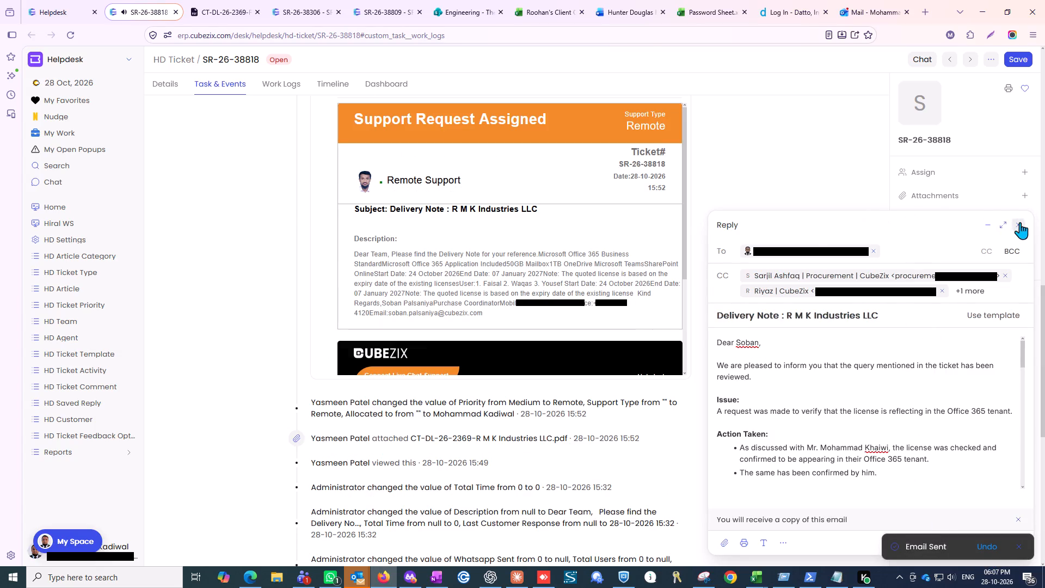
left_click(1020, 222)
scroll(667, 296, "up", 11)
scroll(667, 303, "down", 1)
scroll(667, 303, "up", 2)
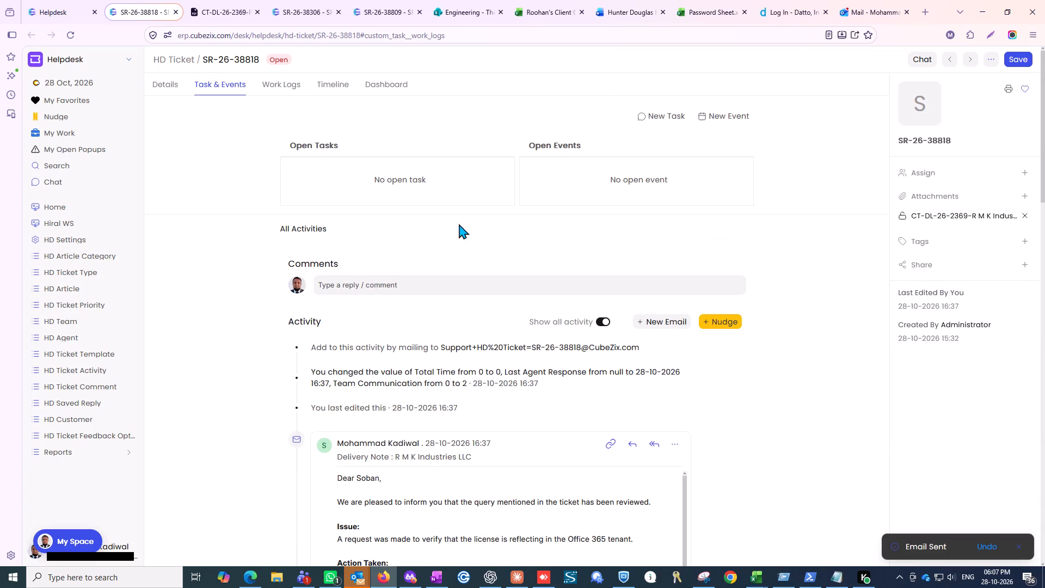
Add a row to the ticket's Work Logs with a start time of 16:26.
left_click(283, 85)
left_click(311, 219)
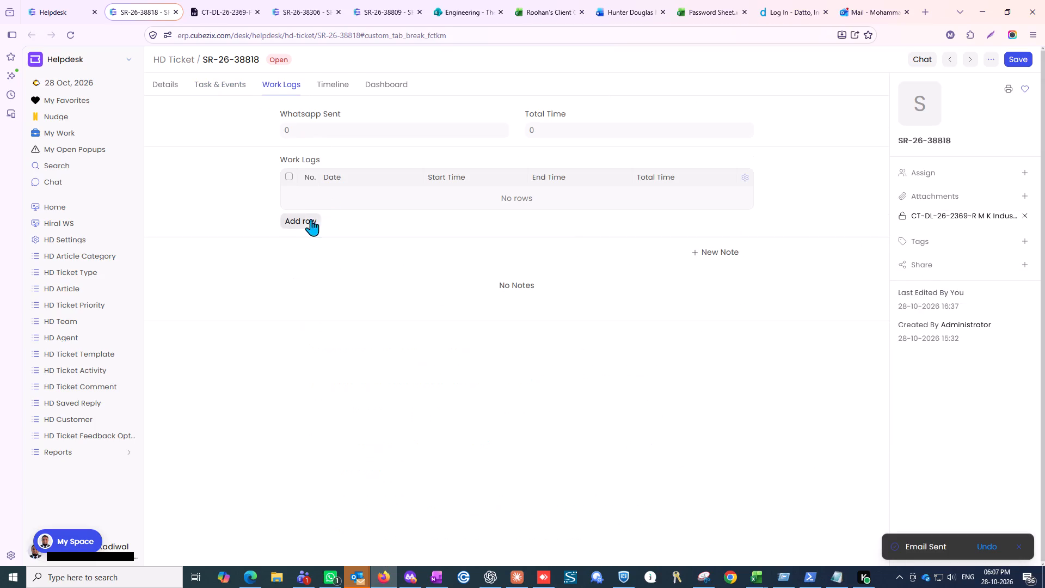
left_click(472, 201)
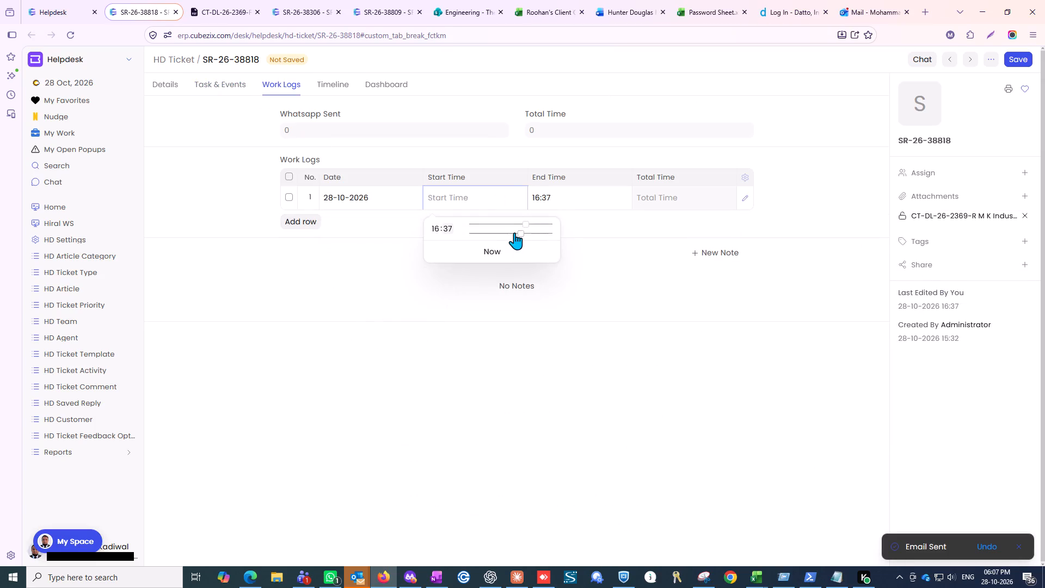
left_click(510, 232)
left_click(507, 233)
left_click(497, 379)
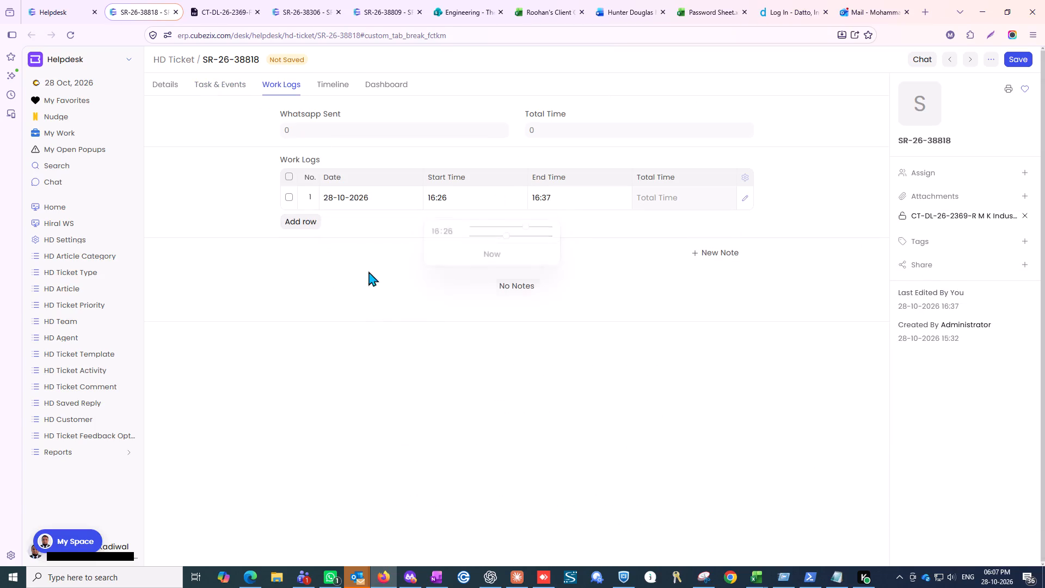
Open the Status field in the ticket's details for editing.
left_click(173, 79)
left_click(537, 133)
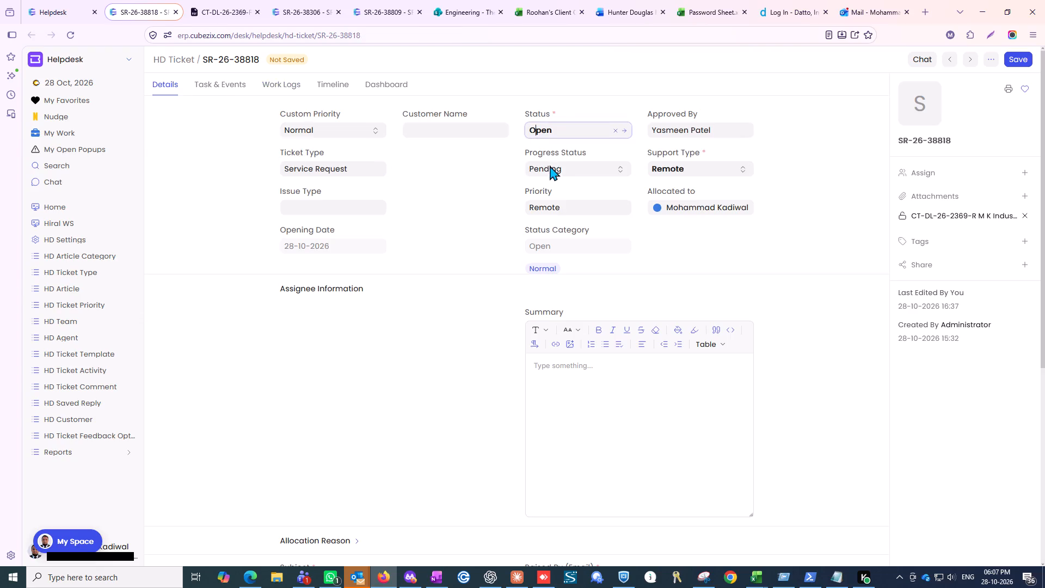
Set the ticket's status to Resolved and choose its progress status.
left_click_drag(564, 131, 423, 123)
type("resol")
left_click(560, 149)
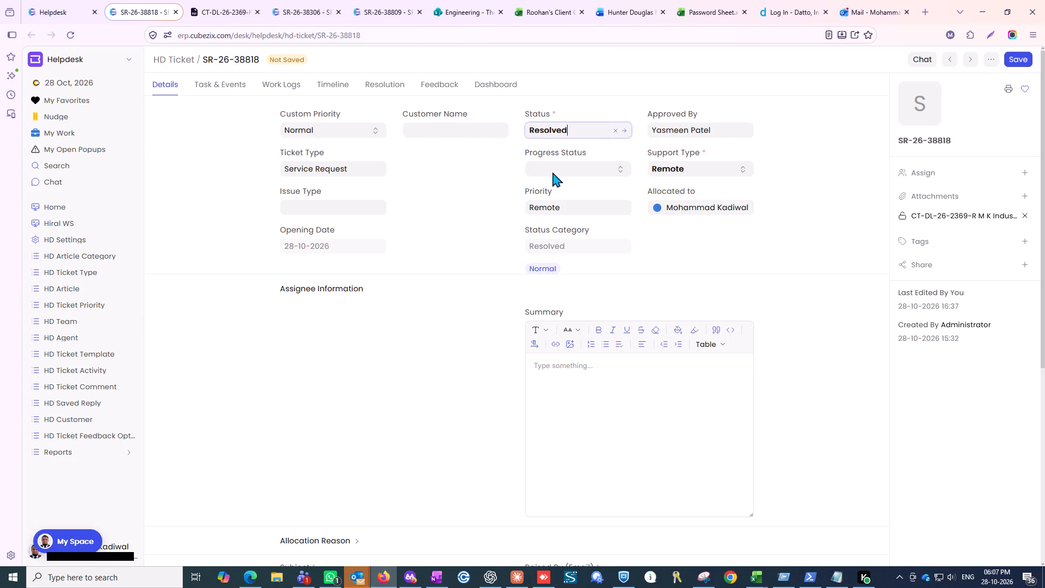
left_click(552, 173)
left_click(556, 188)
Fill in the ticket's resolution with support type Remotely and the copied reply text as resolution details, and save the ticket.
left_click(382, 87)
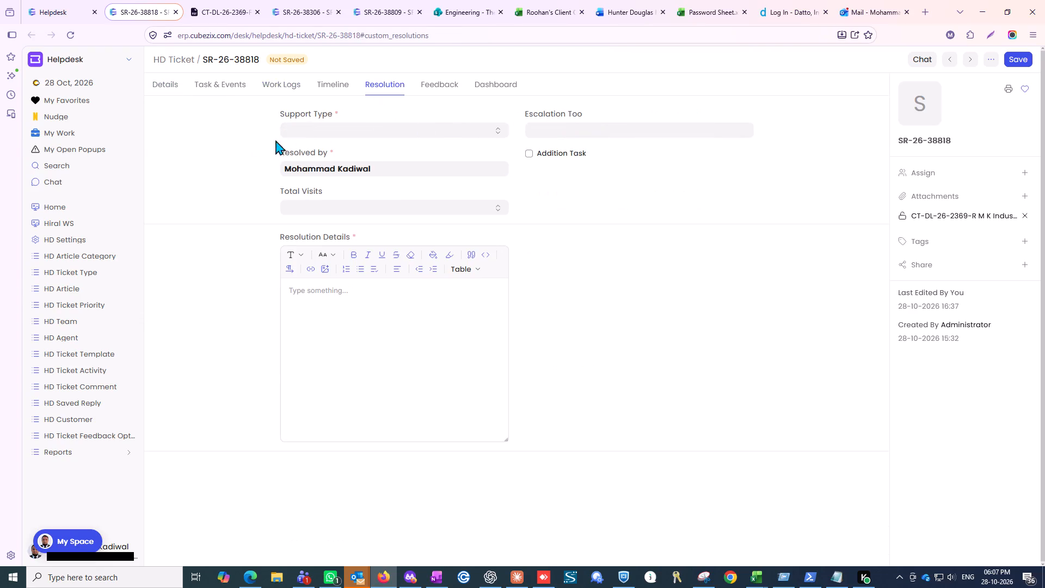
left_click(324, 134)
left_click(303, 158)
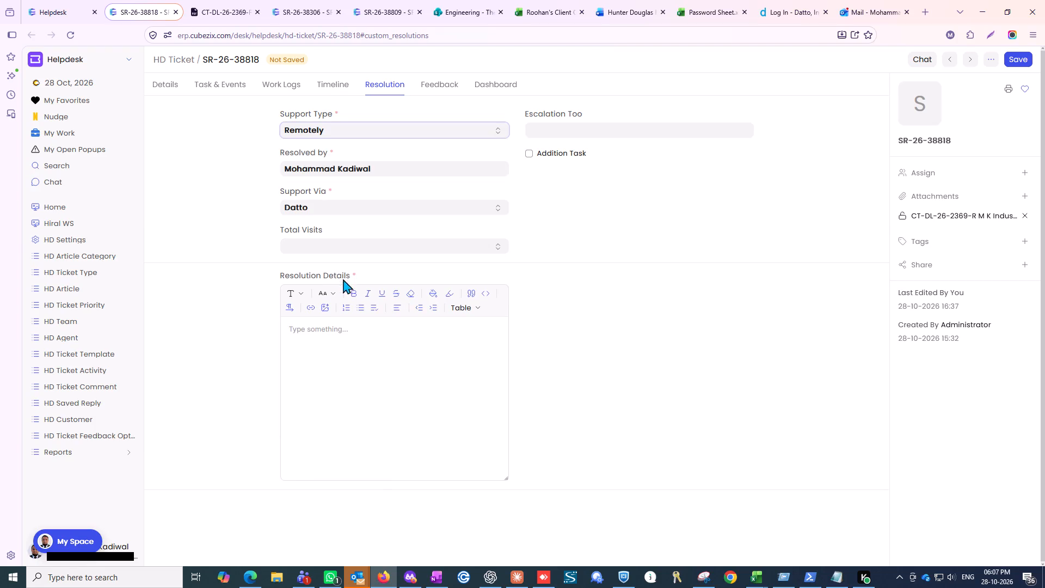
left_click(371, 393)
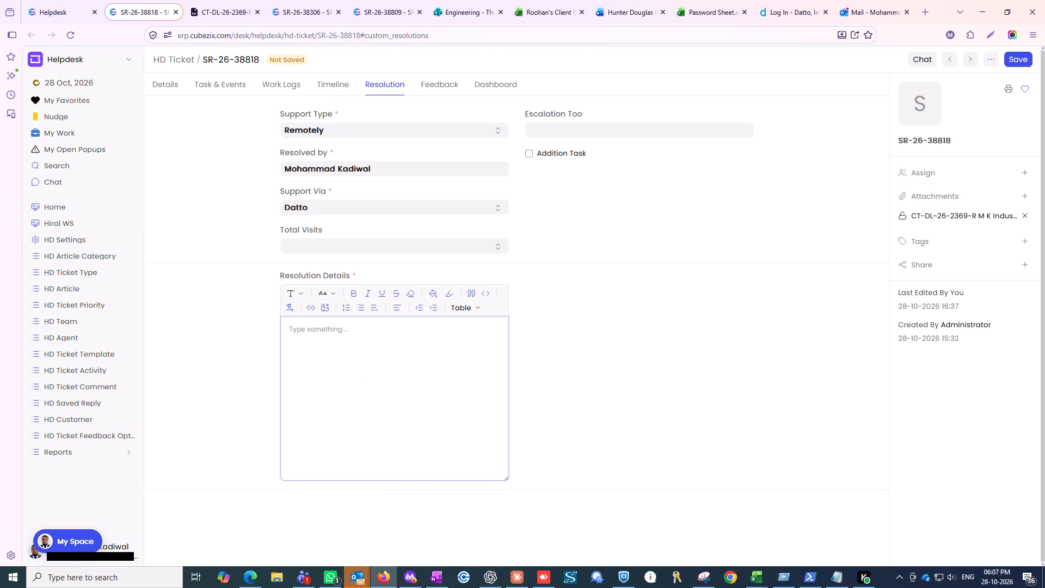
key("ctrl+v")
scroll(370, 388, "up", 5)
left_click(1015, 55)
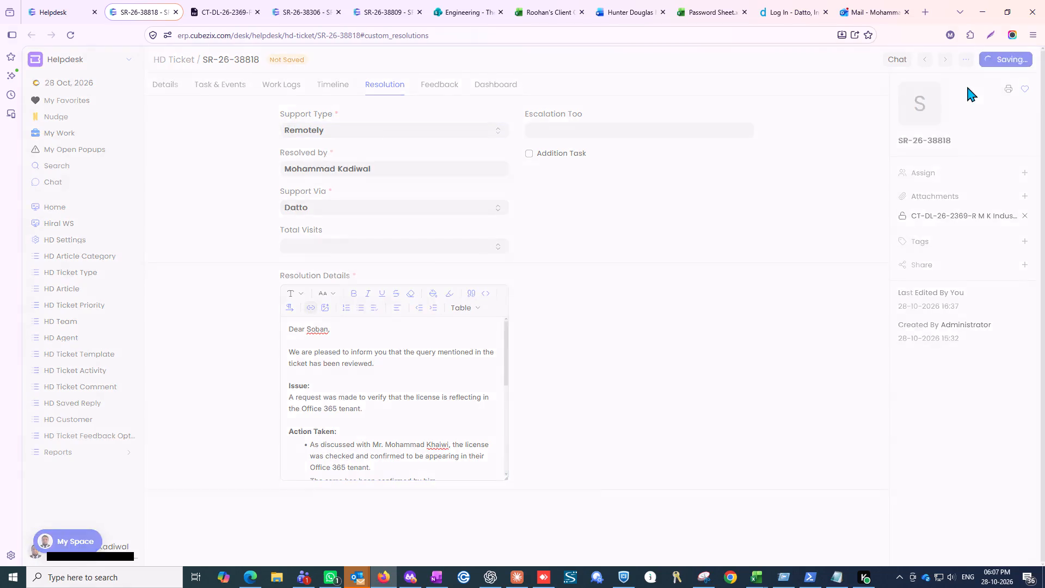
Check the list of unresolved service request tickets and switch to Outlook.
left_click(69, 8)
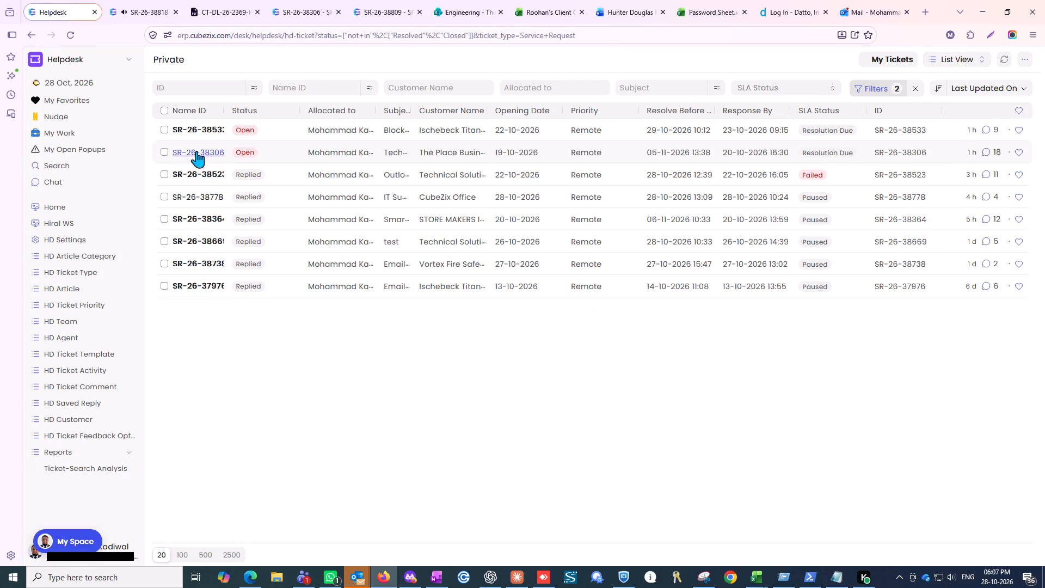
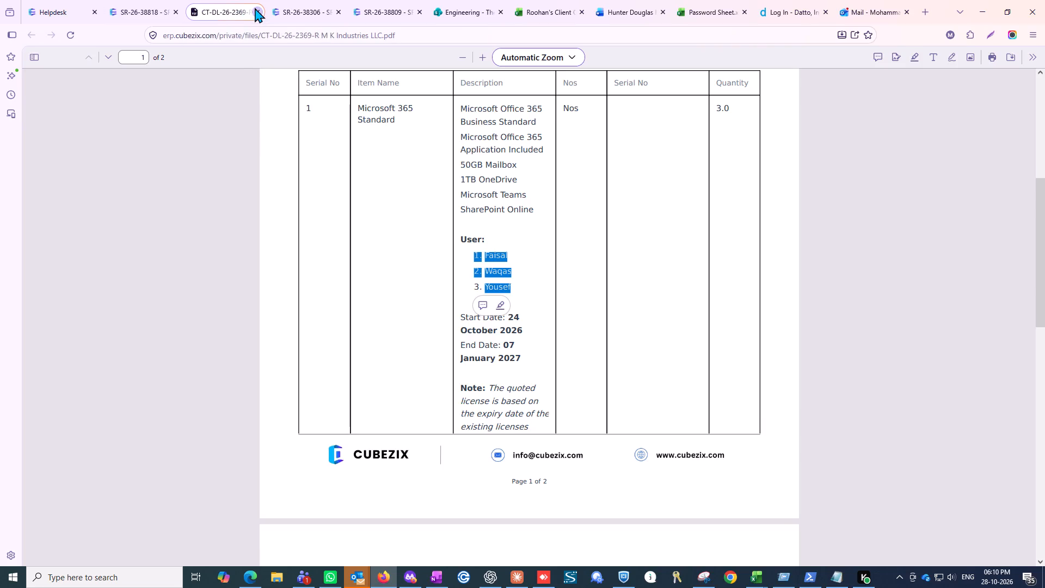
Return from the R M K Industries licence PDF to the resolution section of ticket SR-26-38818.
left_click(137, 7)
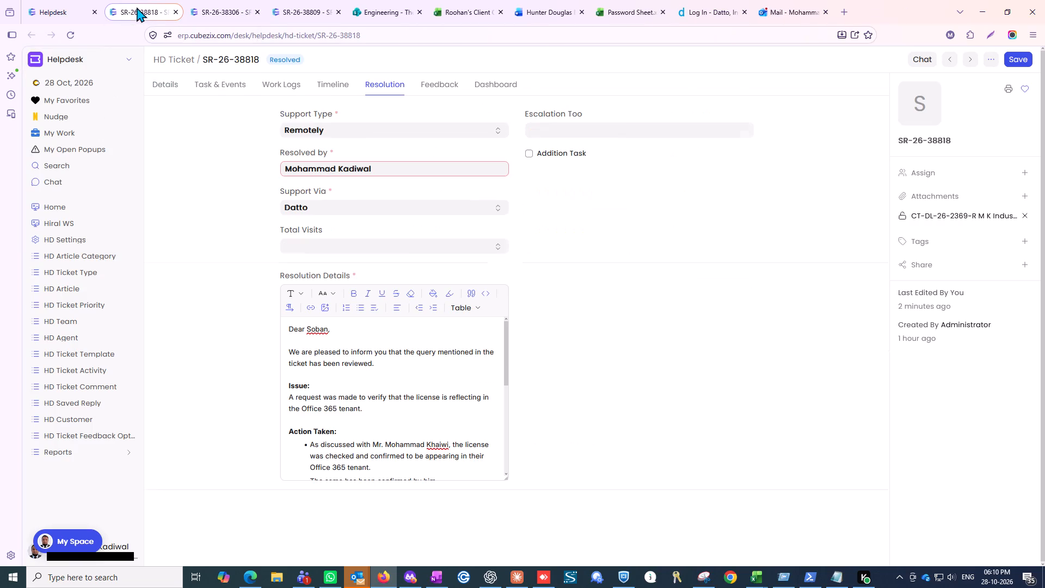
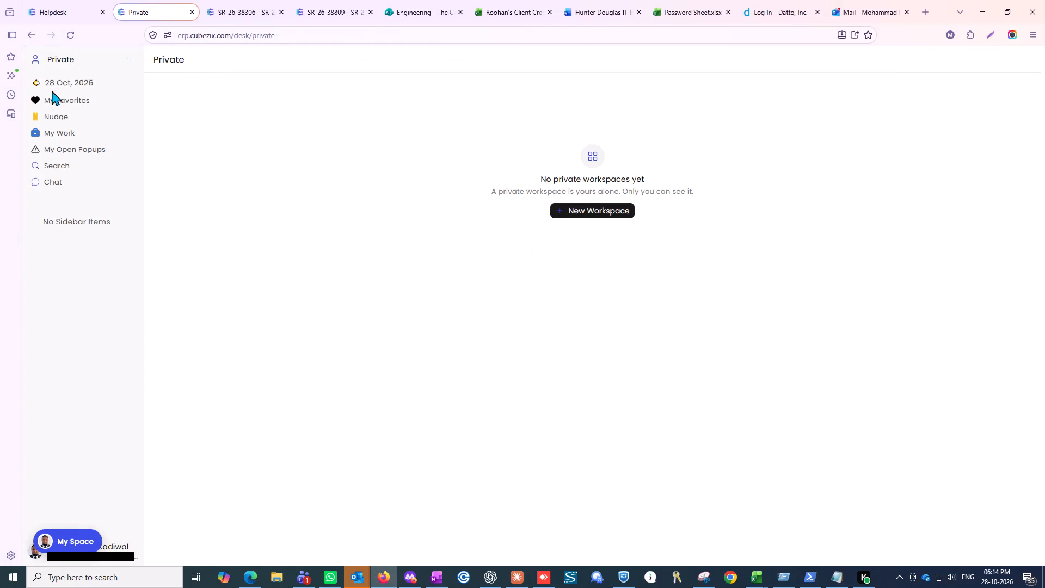
Open the user account's settings and examine the Profile page, including the display picture.
left_click(131, 550)
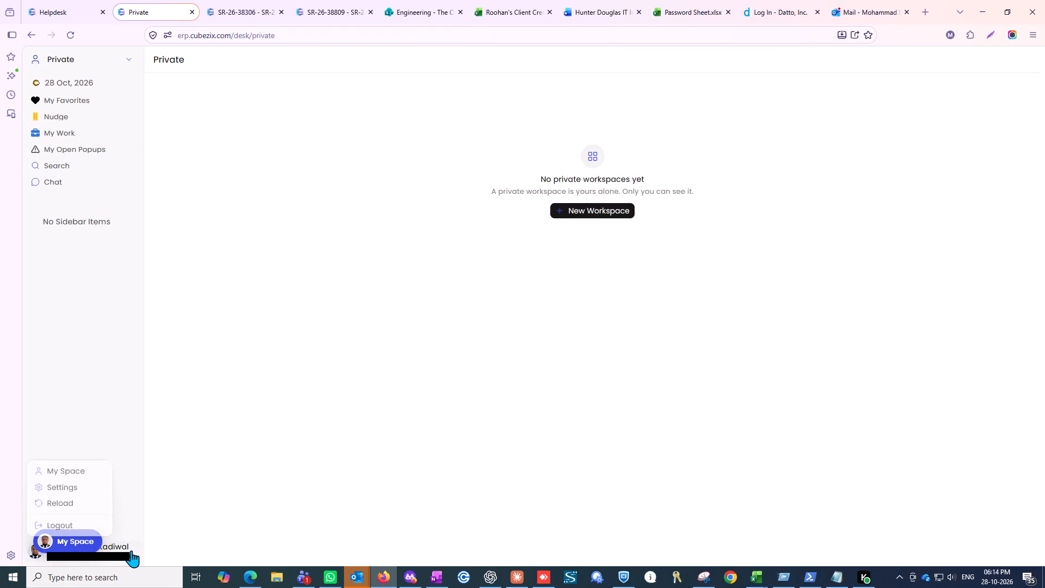
left_click(117, 546)
left_click(117, 546)
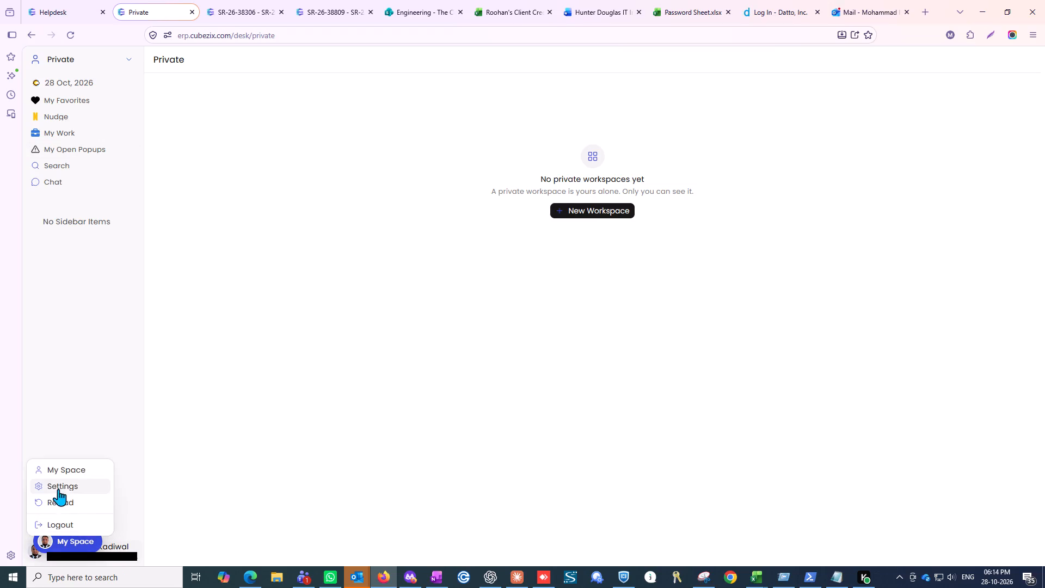
left_click(58, 487)
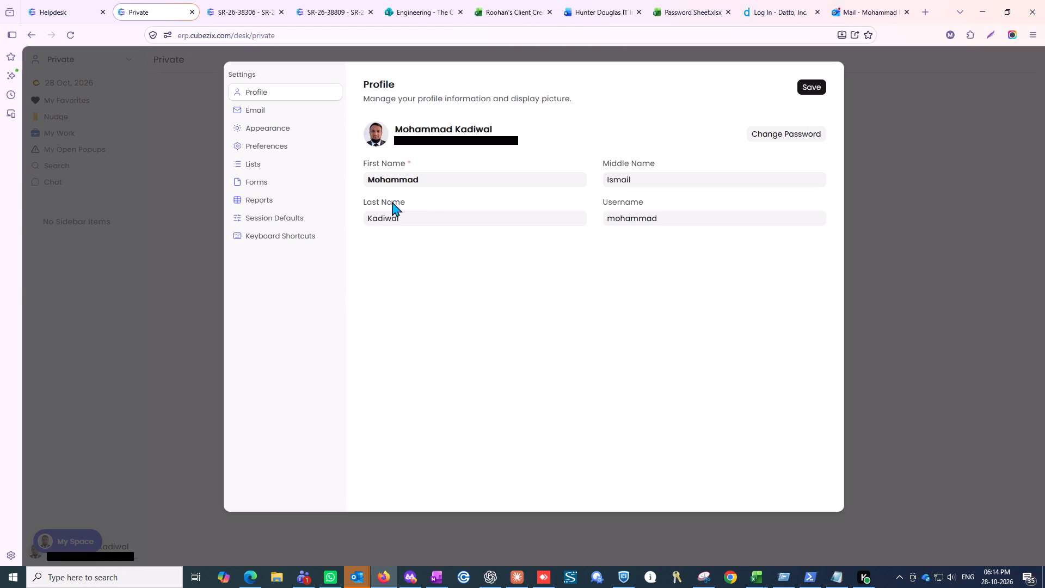
left_click(373, 137)
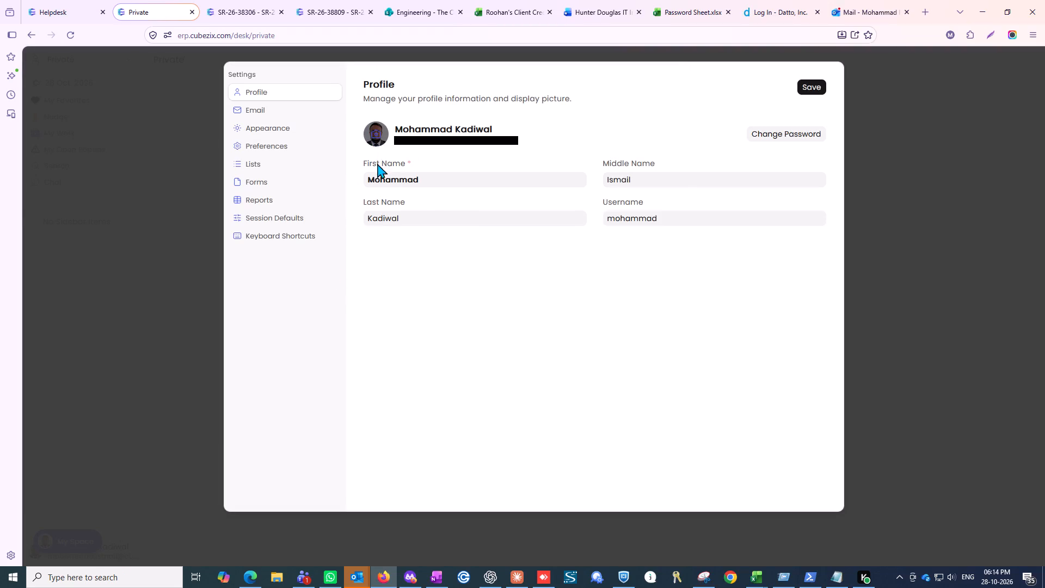
left_click(451, 316)
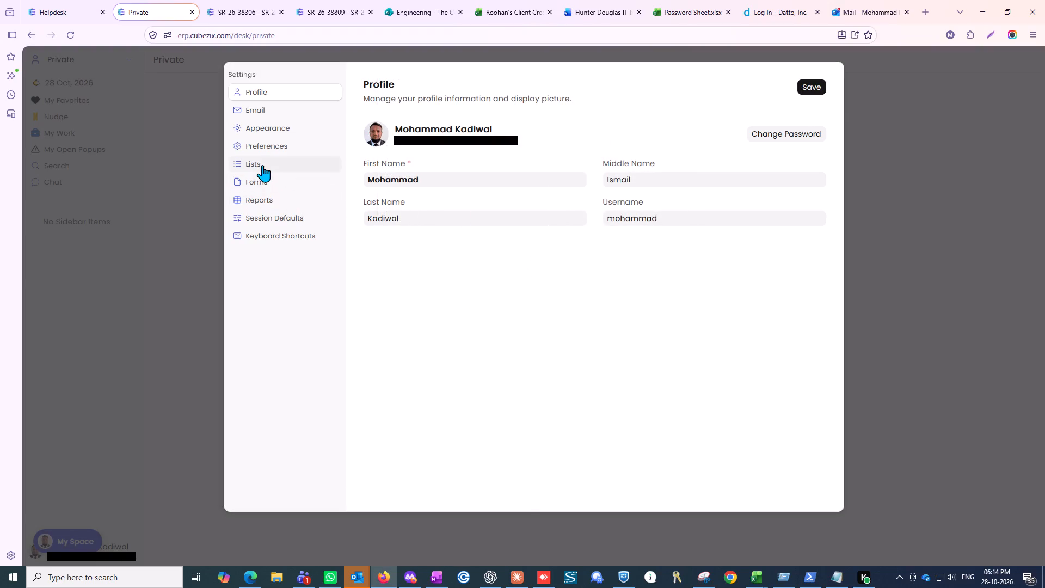
Set the appearance theme to Dark in the account settings and close the settings.
left_click(275, 147)
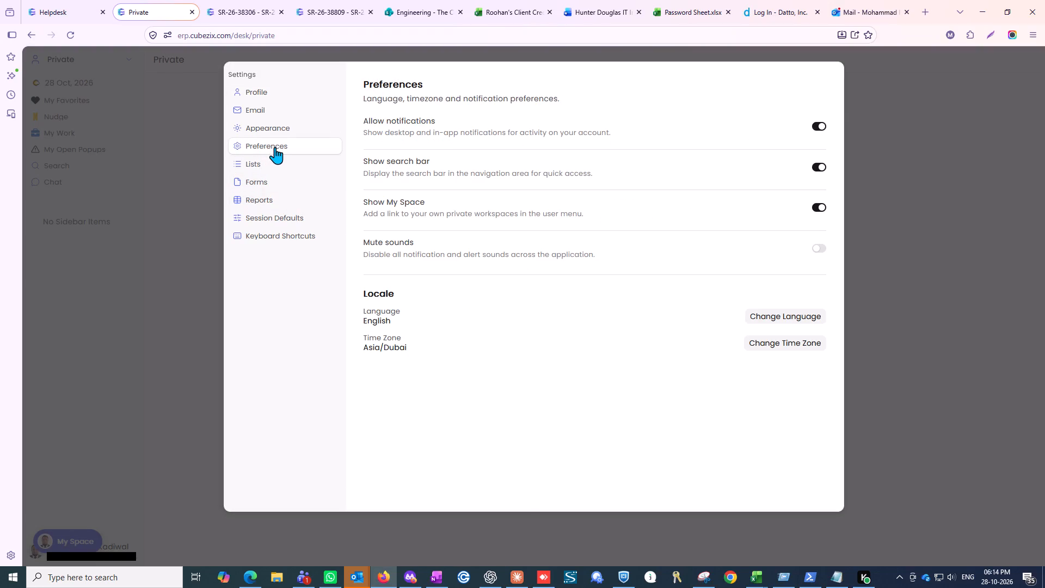
left_click(275, 127)
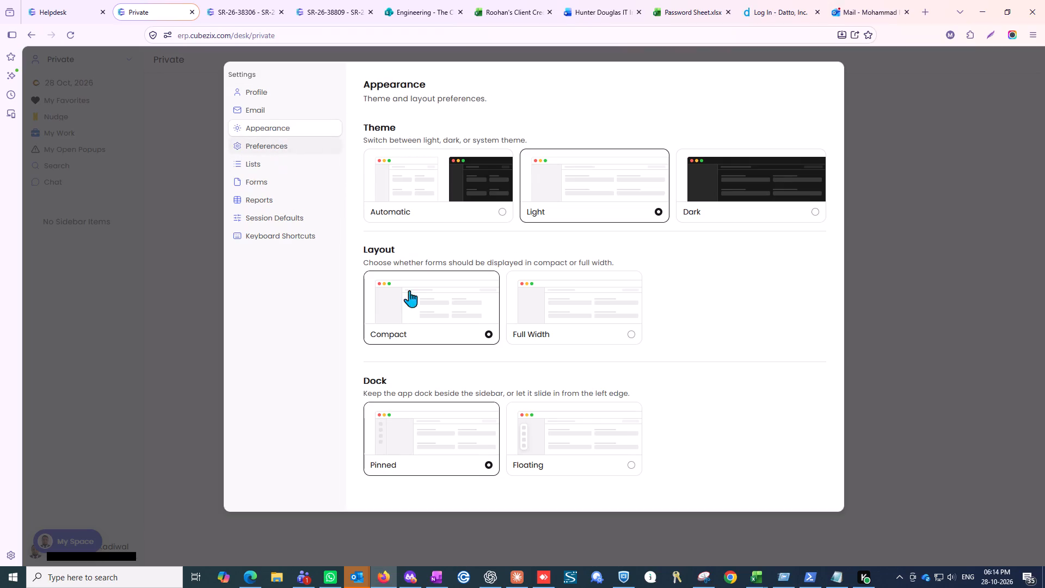
left_click(721, 213)
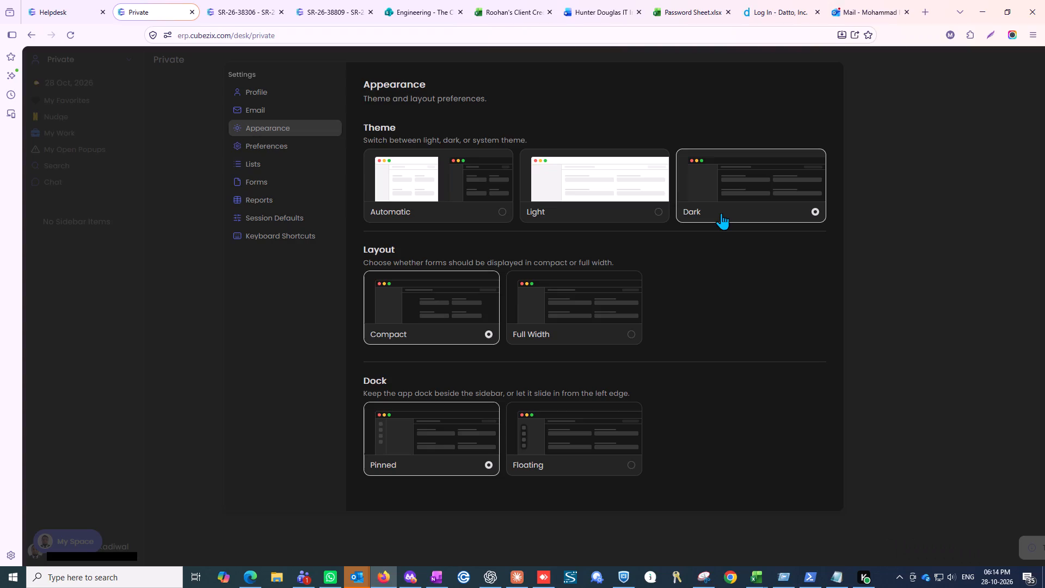
scroll(663, 354, "down", 3)
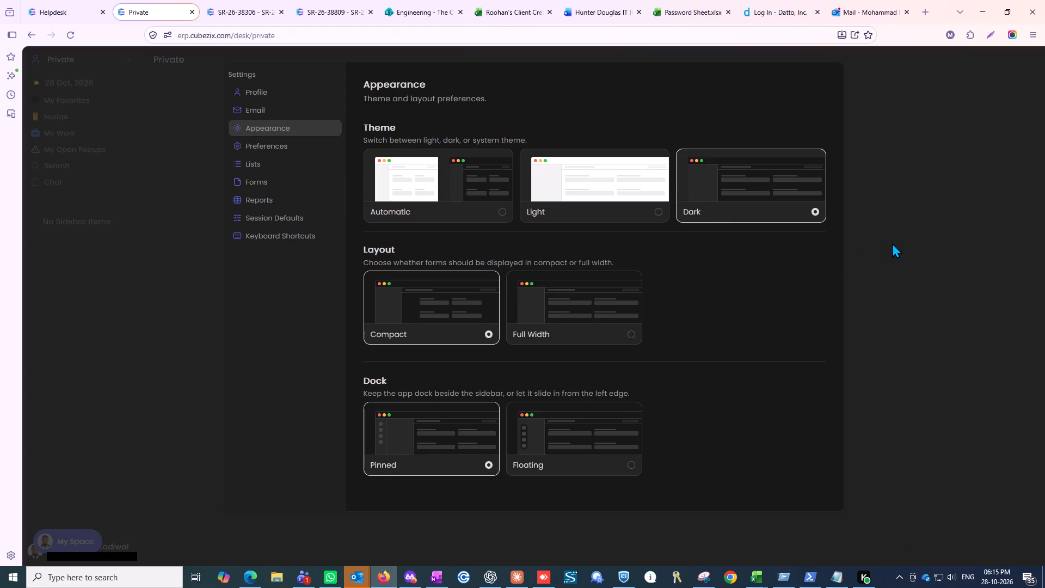
left_click(929, 290)
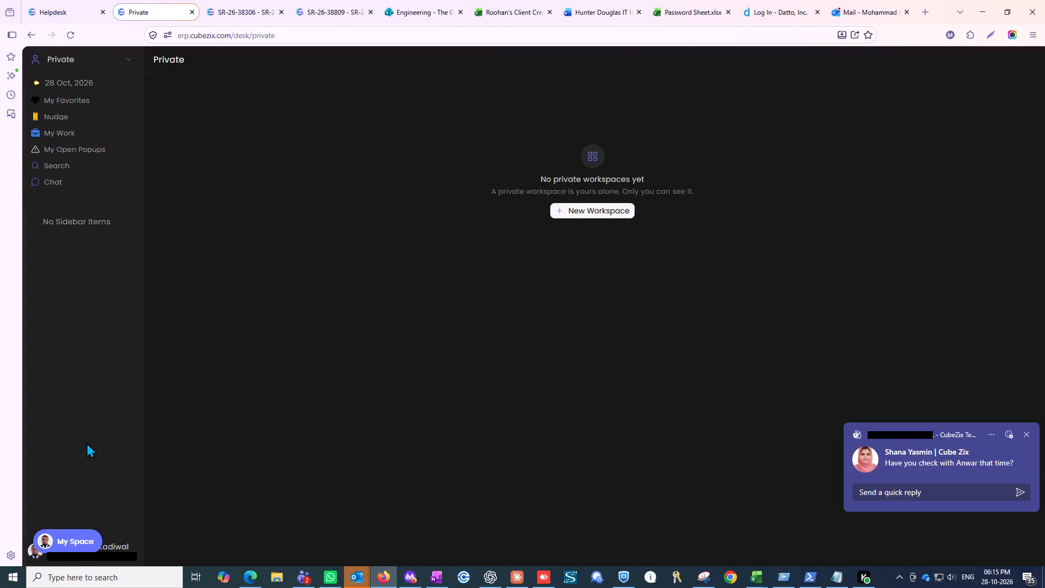
Switch from the Private workspace to the Helpdesk app and open its list of open Service Request tickets.
scroll(117, 389, "up", 4)
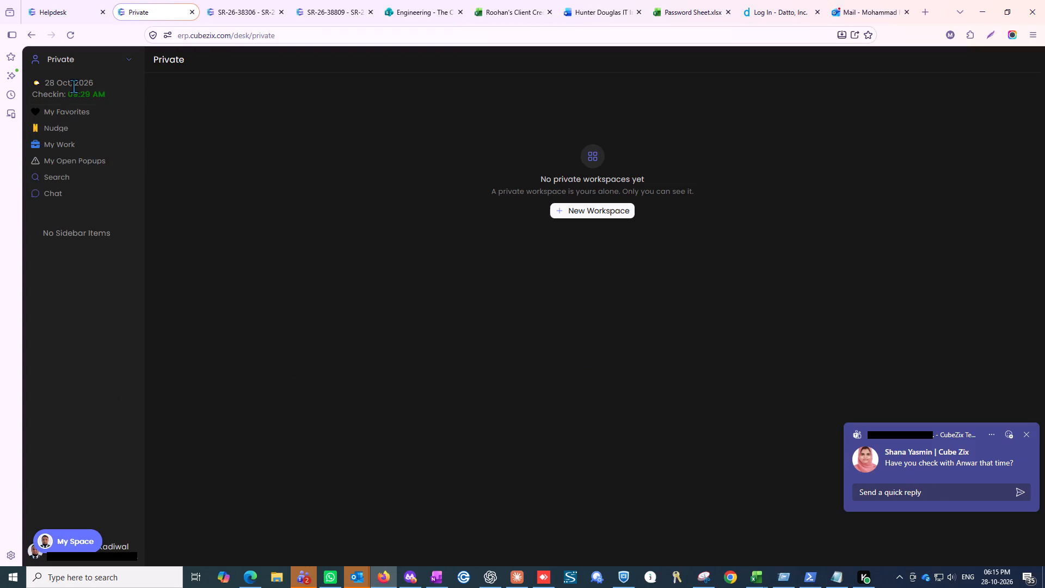
left_click(132, 54)
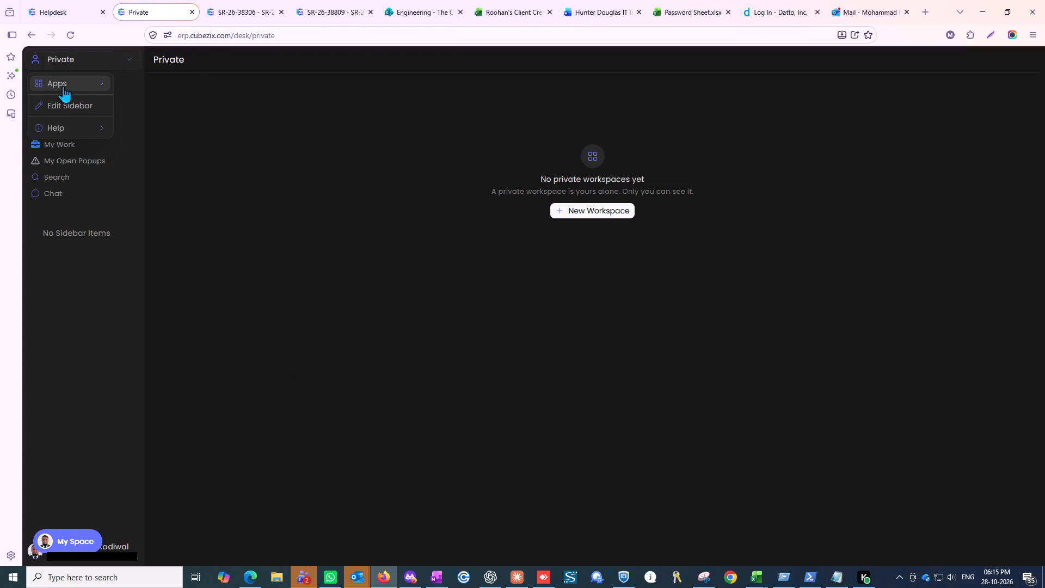
left_click(63, 86)
left_click(150, 154)
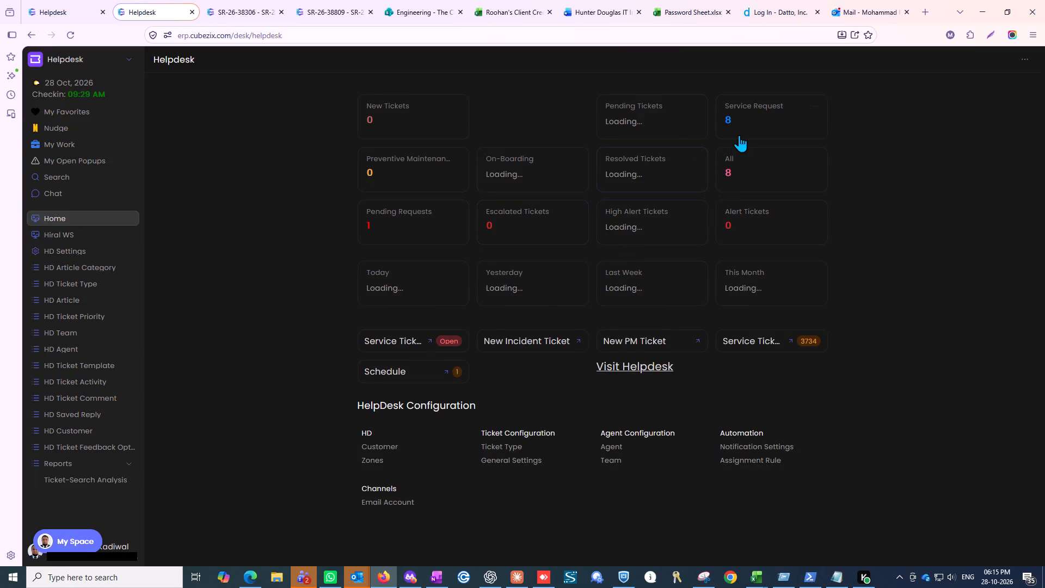
left_click(741, 118)
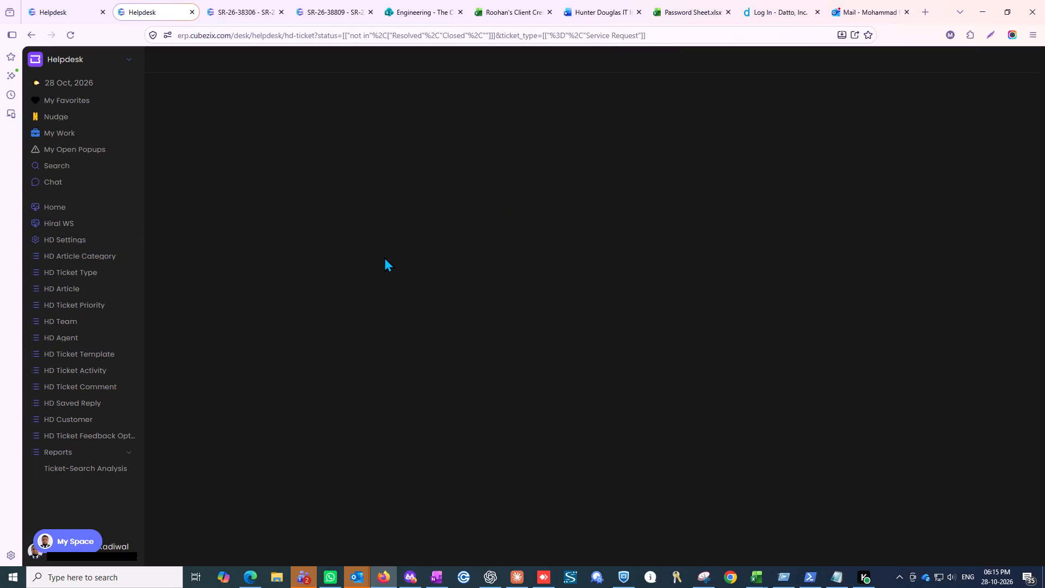